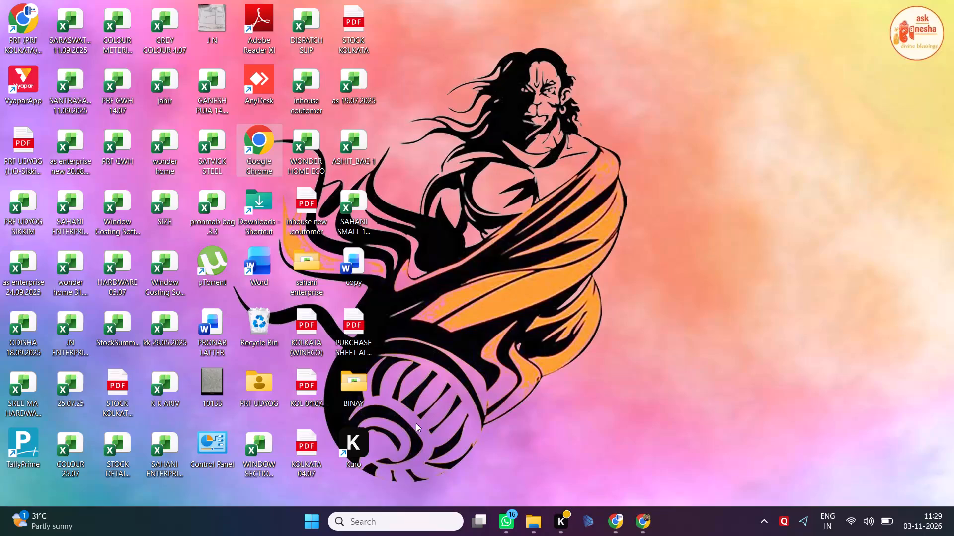
Open the OCTOBER ODISHA STOCK AND PURCHASE 2026-27 workbook from the ODISHA STOCK folder in File Explorer.
click(528, 451)
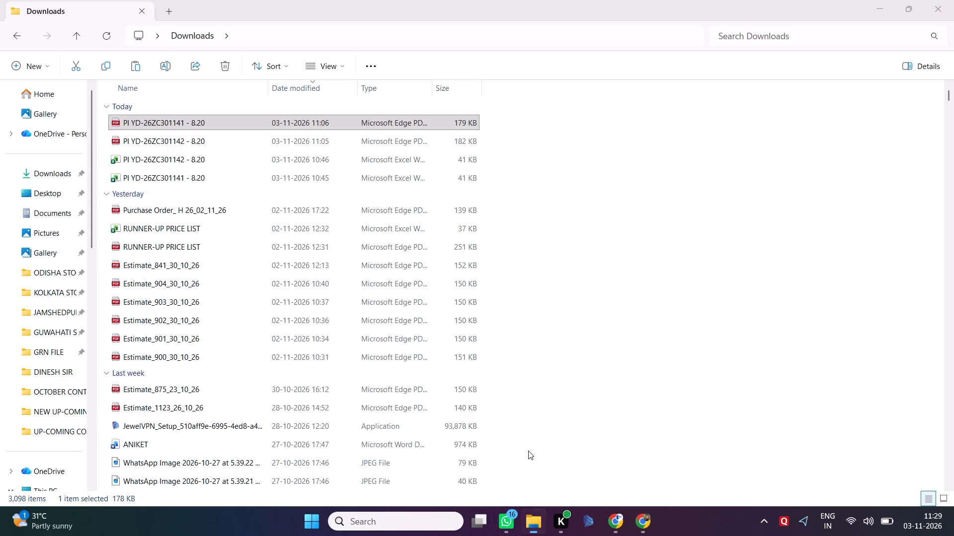
click(52, 277)
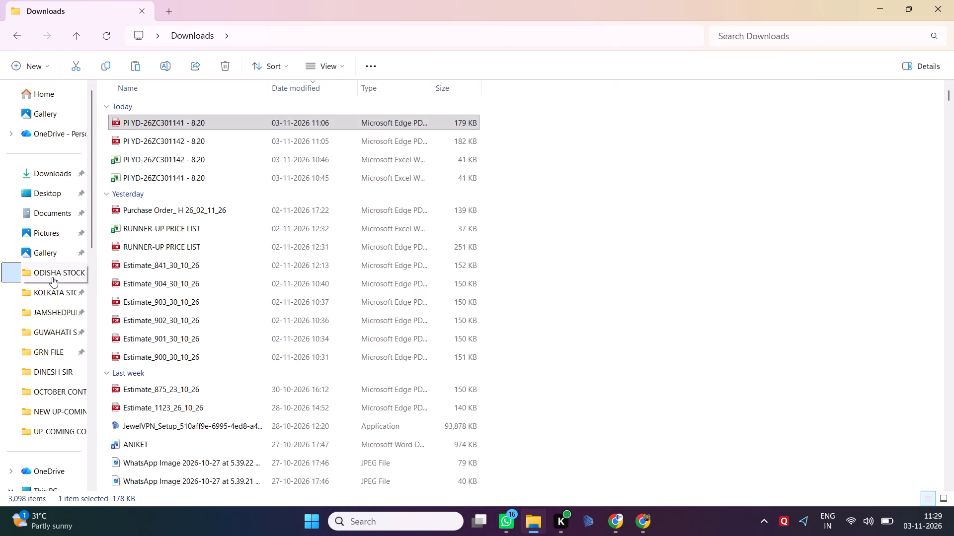
double_click(148, 200)
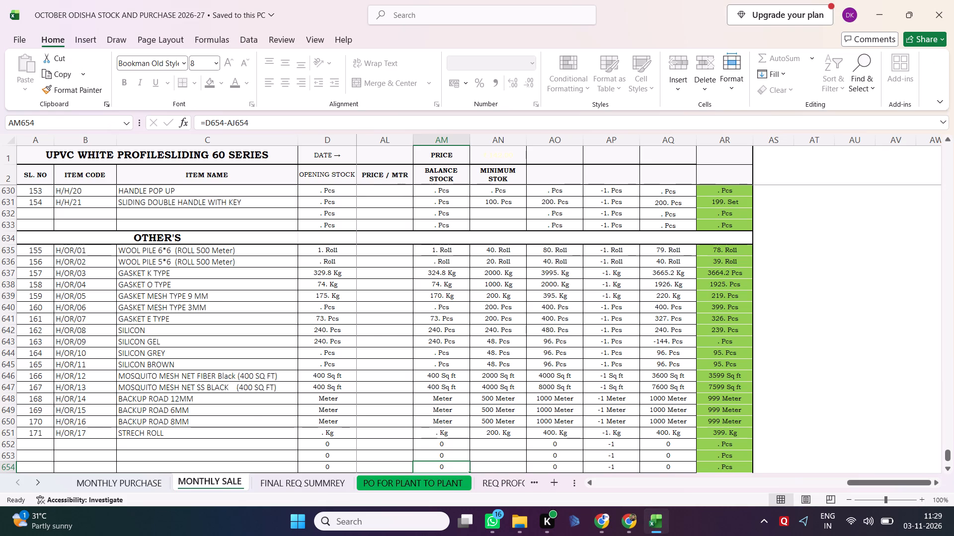
Look through the dated sale columns and item rows of the MONTHLY SALE sheet.
scroll(373, 276, right, 5)
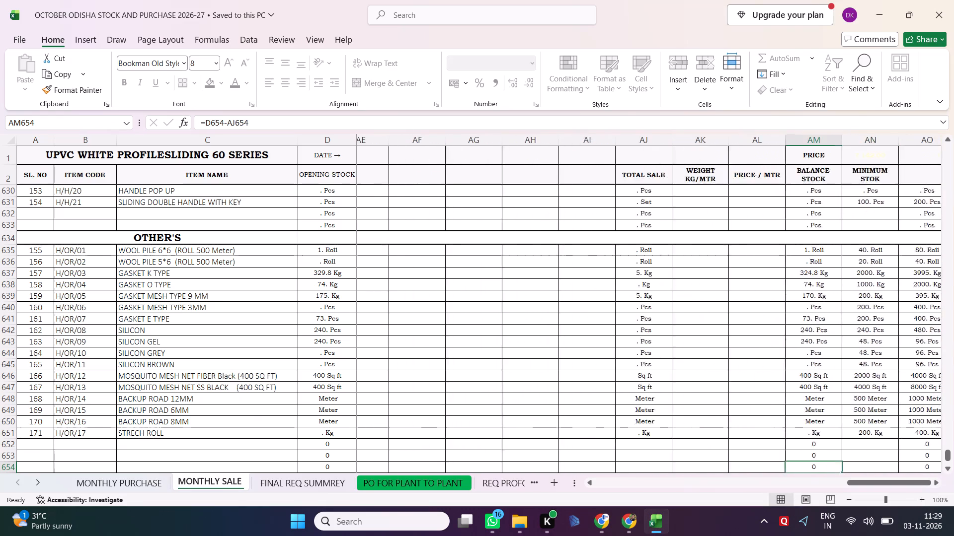
scroll(373, 276, right, 2)
scroll(373, 276, up, 10)
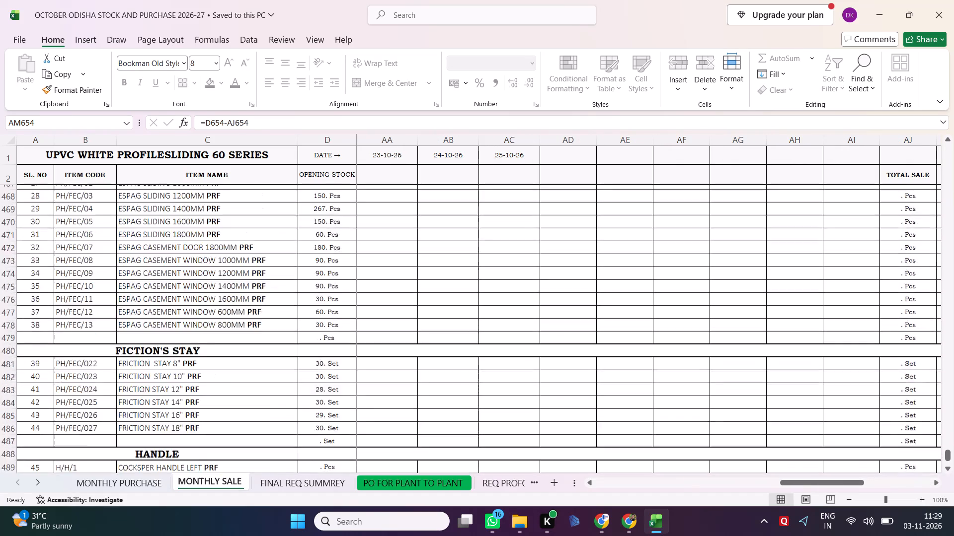
Return to the first rows of the MONTHLY SALE sheet and check the October 2026 dates in the Windows calendar.
scroll(373, 276, up, 13)
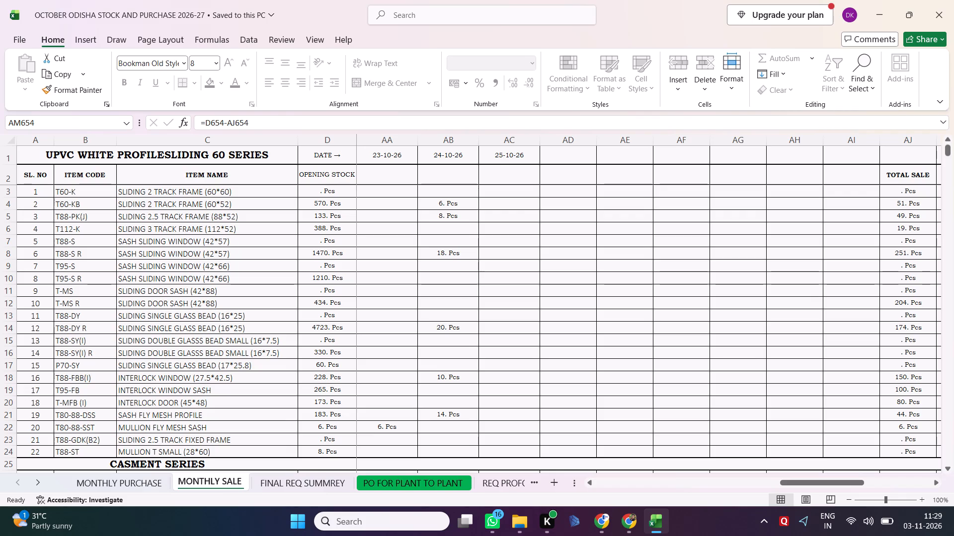
click(904, 515)
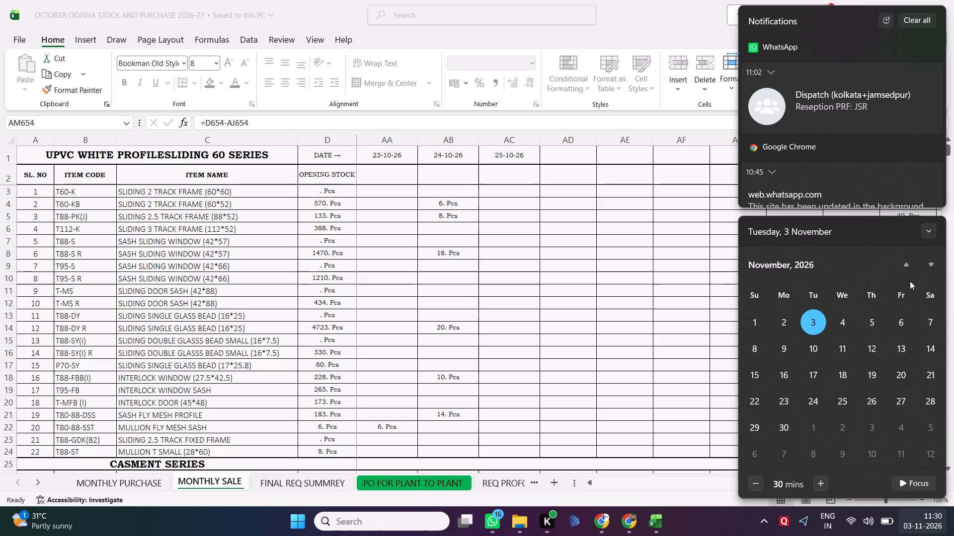
click(909, 270)
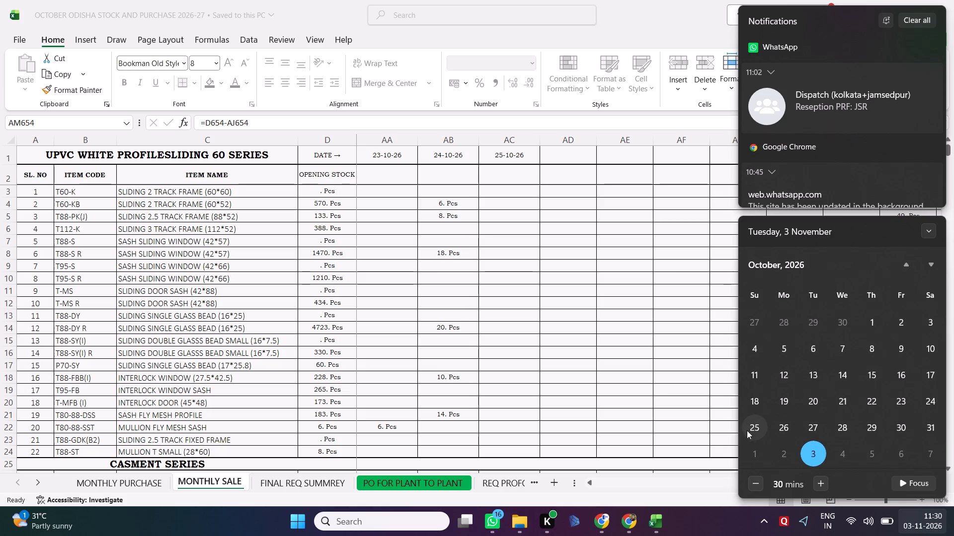
click(725, 324)
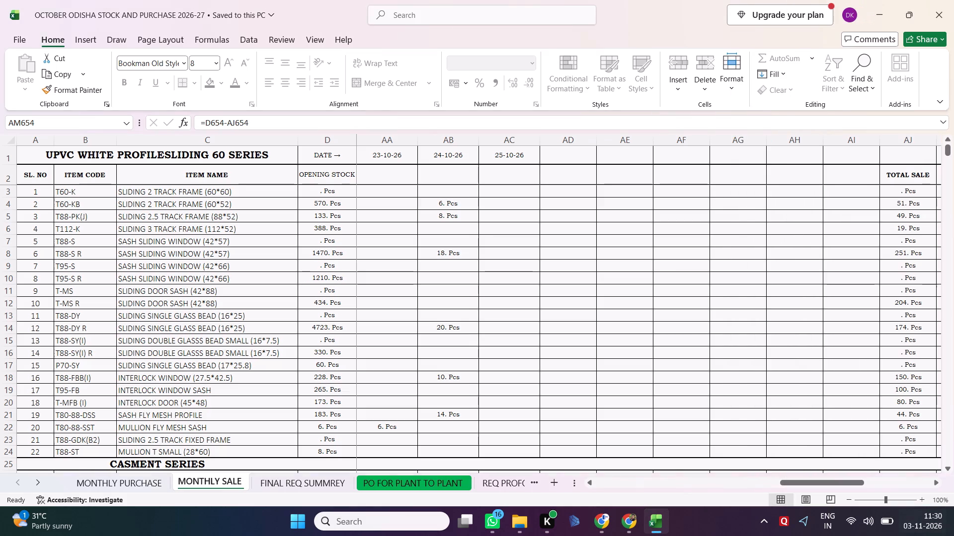
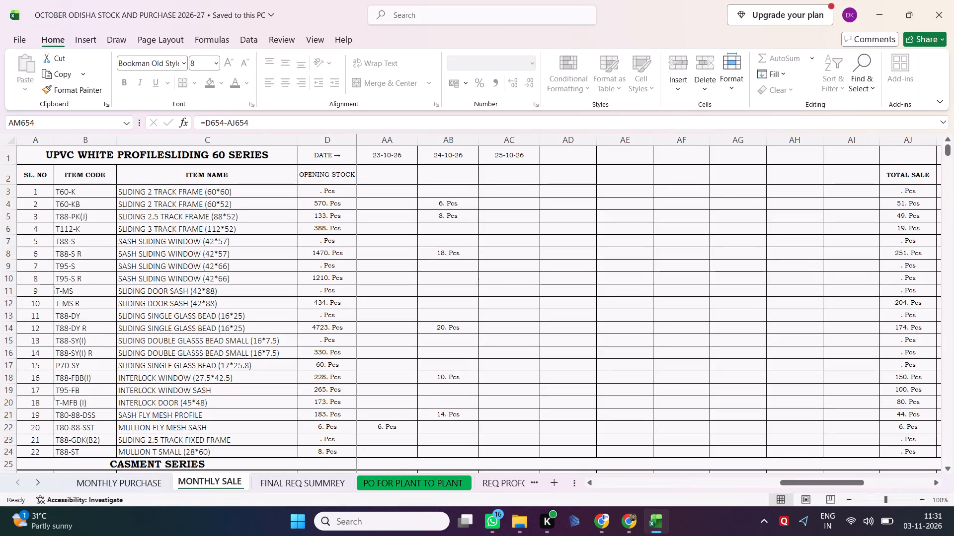
Add the date heading 26-10 in cell AD1 of the MONTHLY SALE sheet, and move on to heading cell AE1.
click(556, 156)
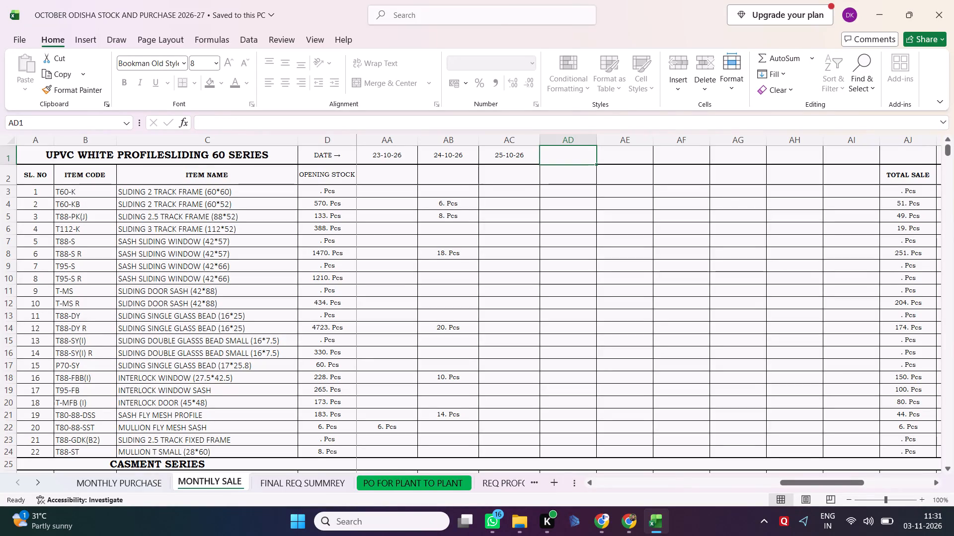
text(26-10)
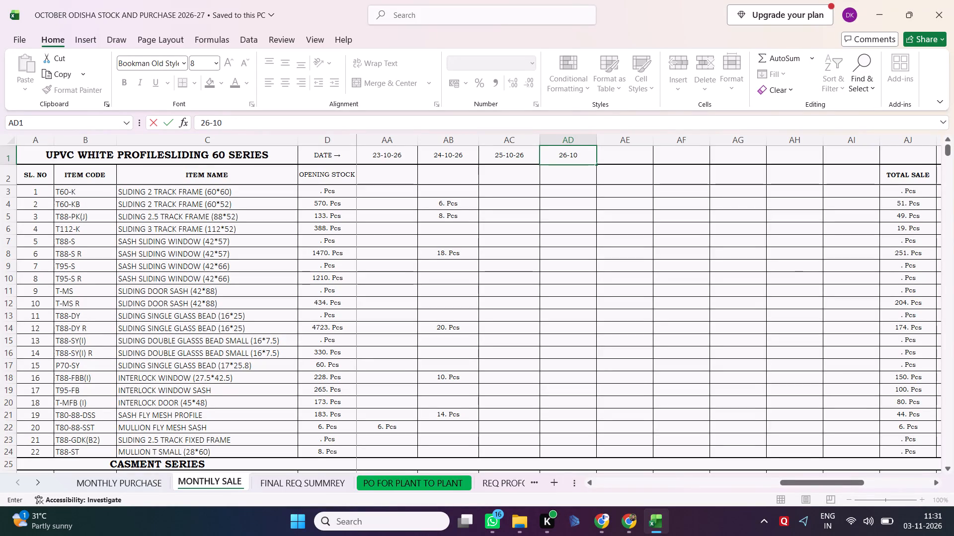
key(Return)
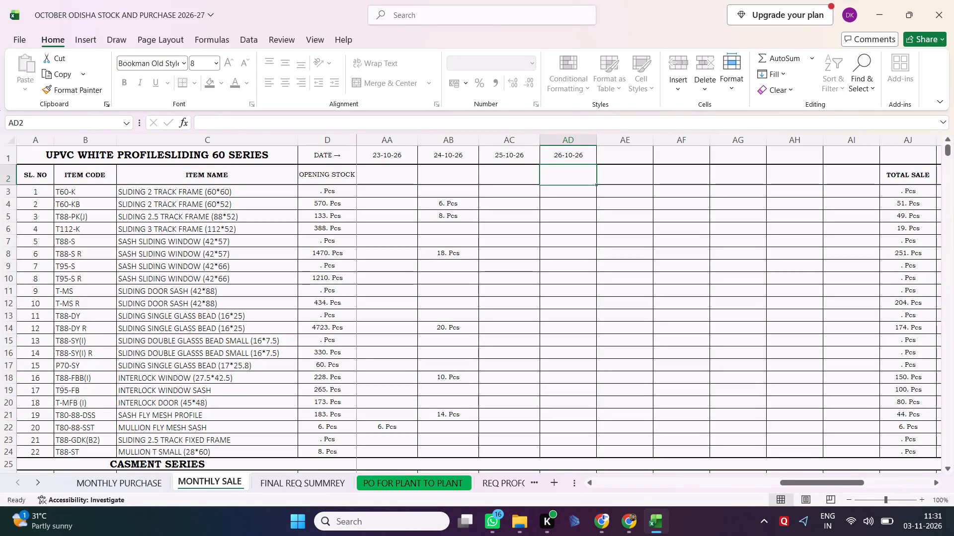
key(Return)
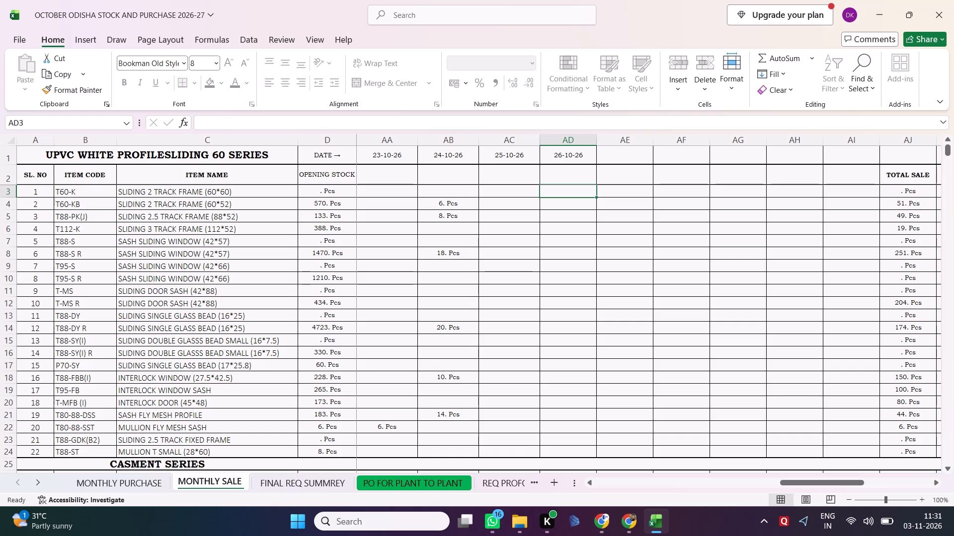
key(Up)
key(Right)
key(Up)
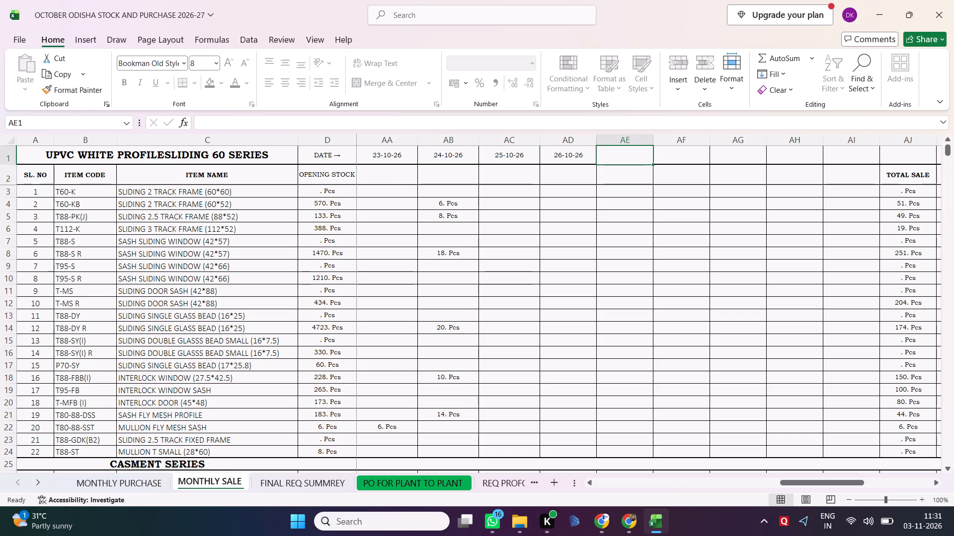
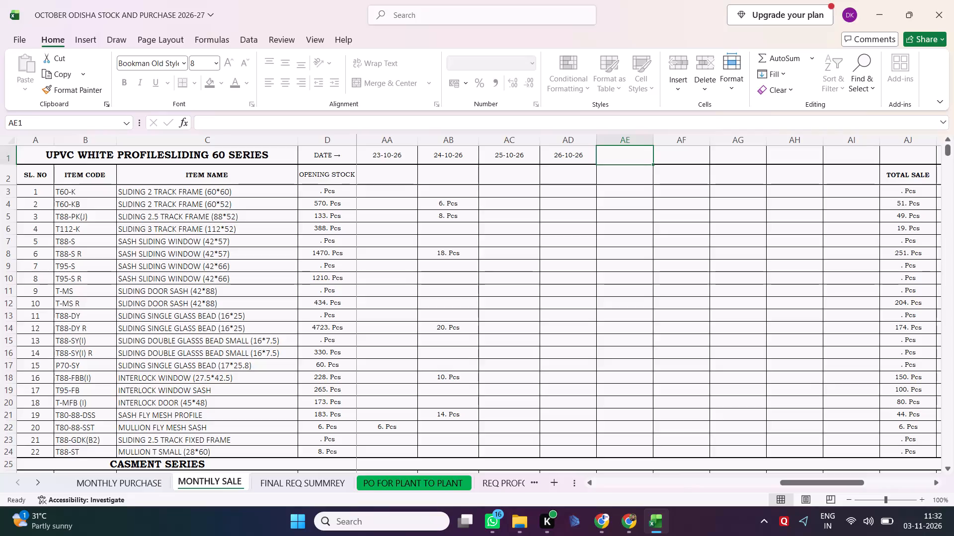
Add the date heading 27-10 in cell AE1 of the MONTHLY SALE sheet, and move on to heading cell AF1.
text(27-10)
key(Return)
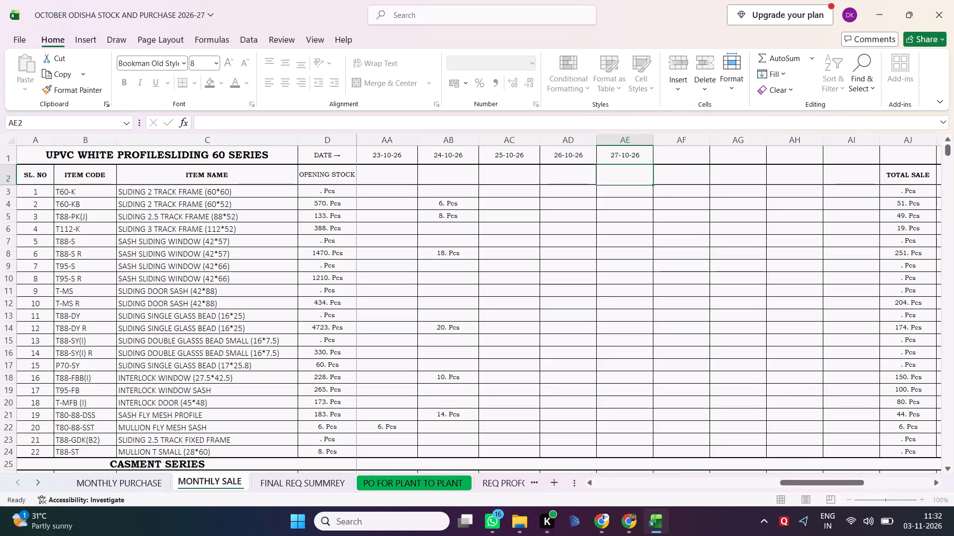
key(Up)
key(Right)
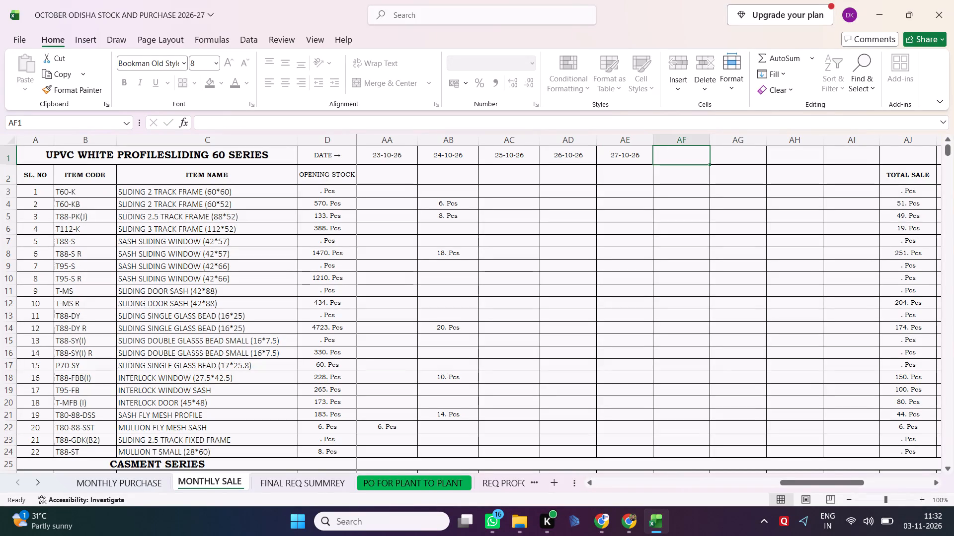
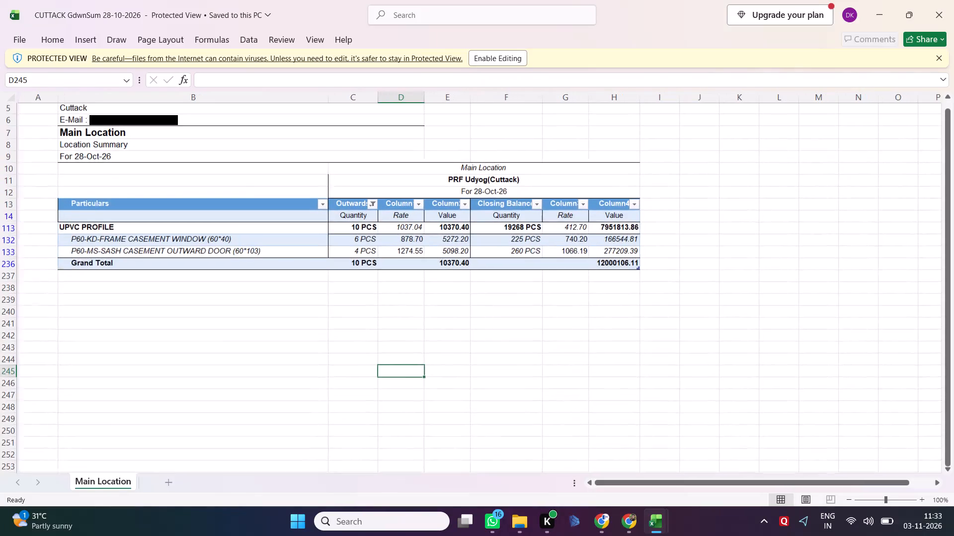
Add the date heading 28-10 in cell AF1 of the MONTHLY SALE sheet, and return to the Cuttack 28-10-2026 stock summary.
click(267, 240)
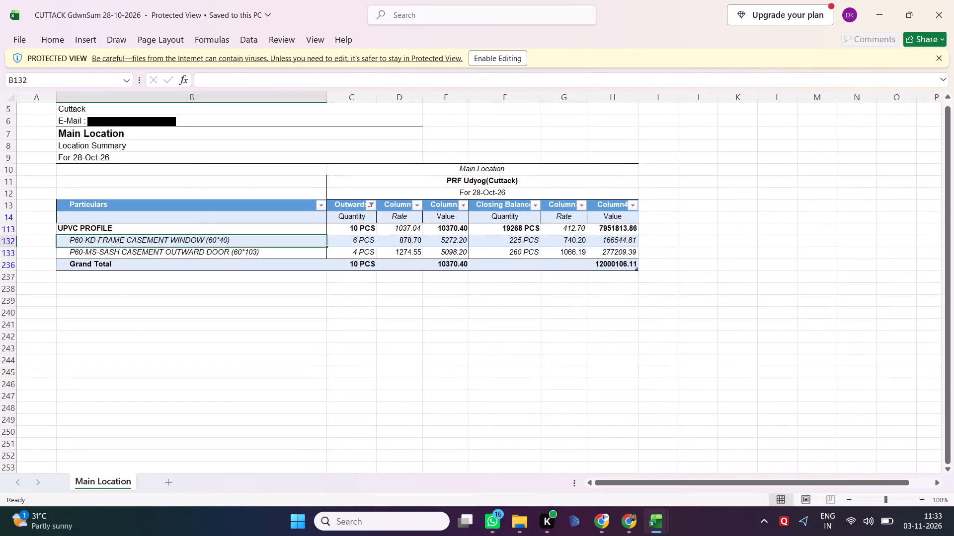
key(alt+Tab)
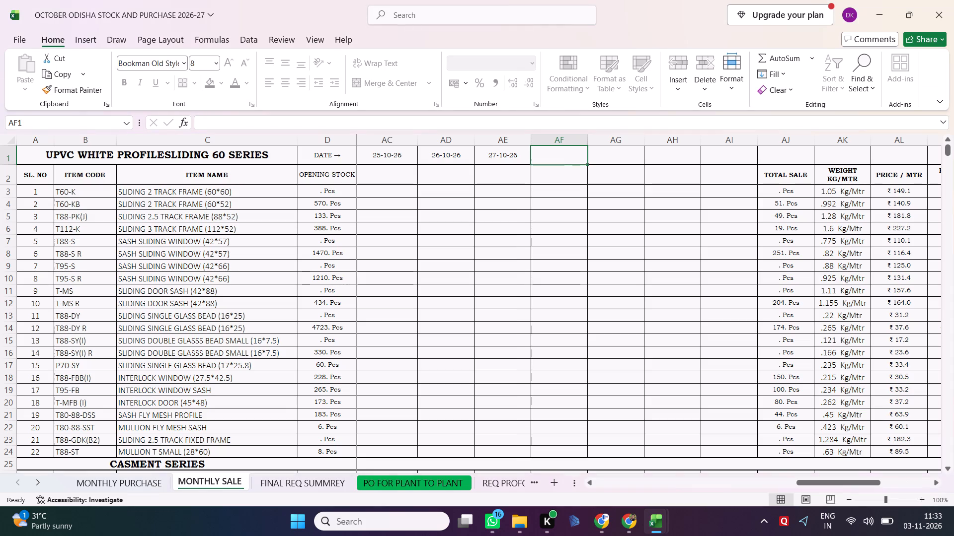
text(28-10)
key(Return)
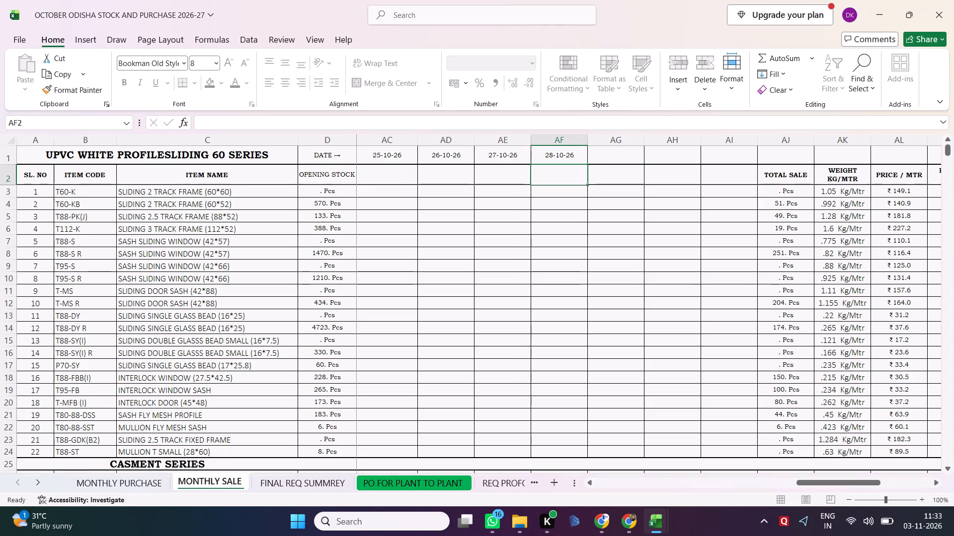
key(alt+Tab)
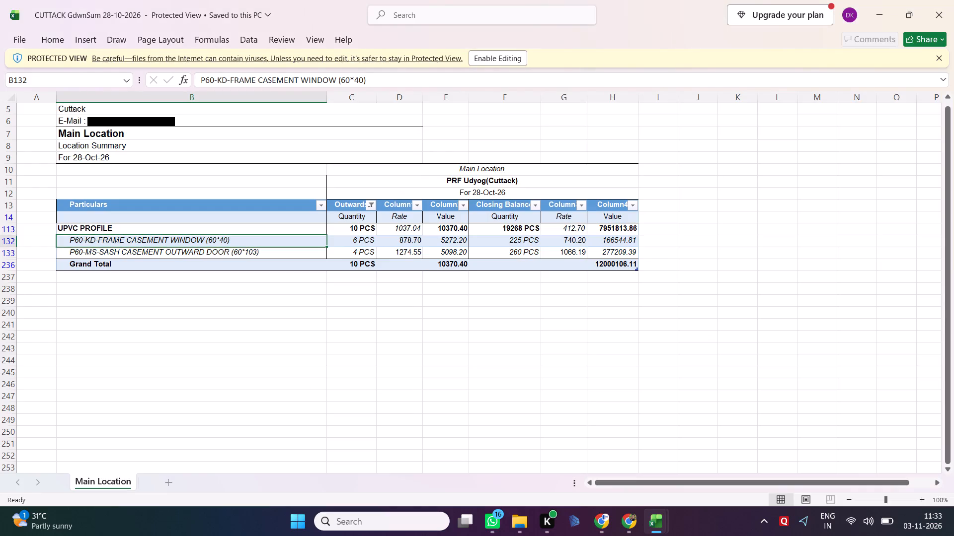
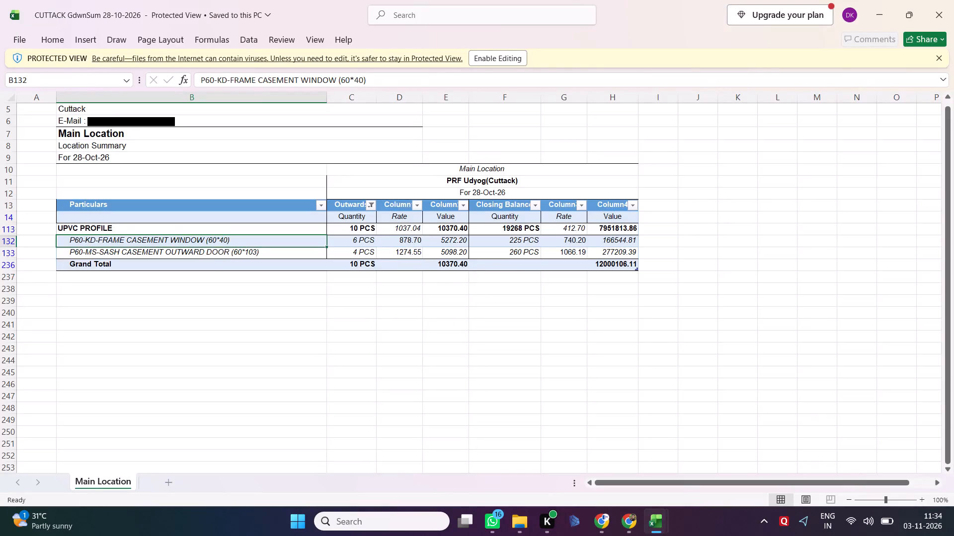
Enter the Cuttack summary's casement window frame outward quantity, 6, for P60-KD R in the 28-10-26 column of MONTHLY SALE.
scroll(437, 288, up, 1)
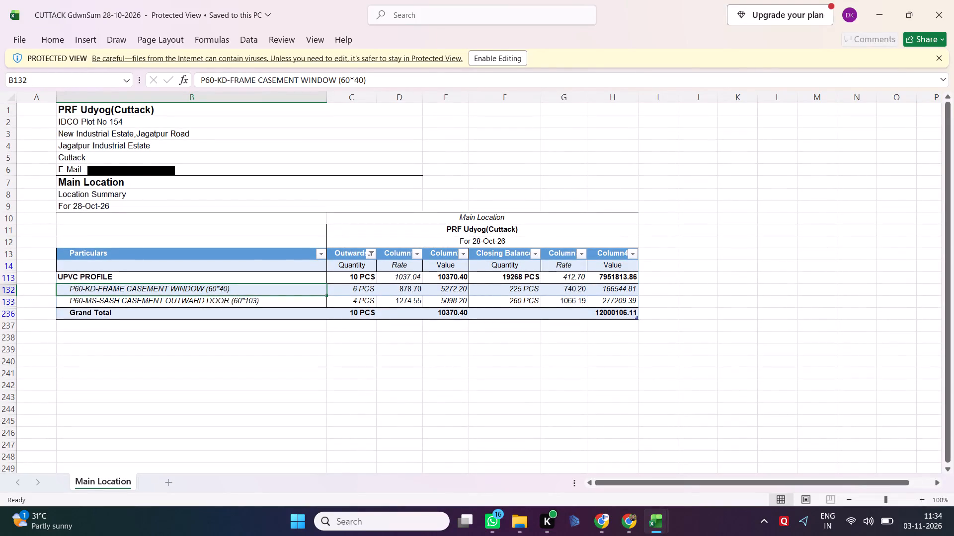
key(alt+Tab)
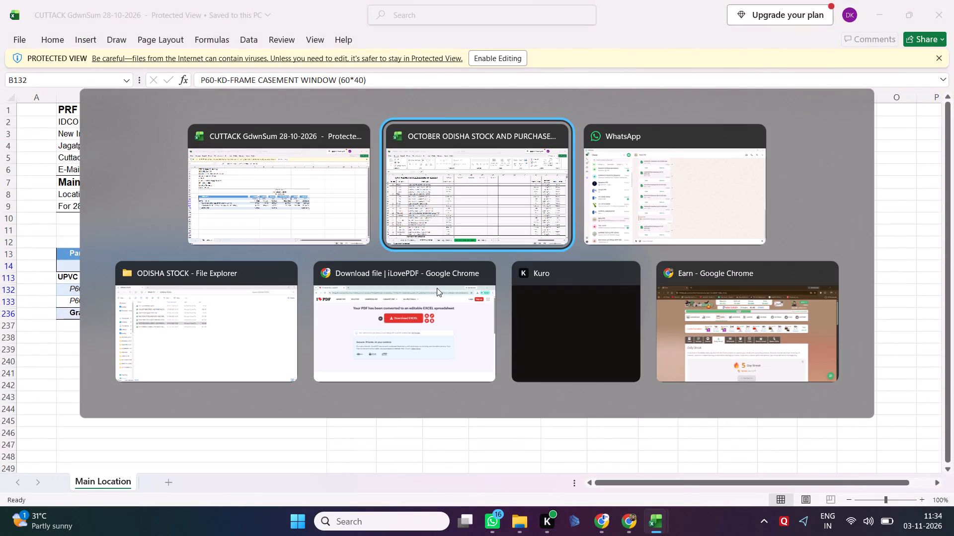
key(alt+shift+Tab)
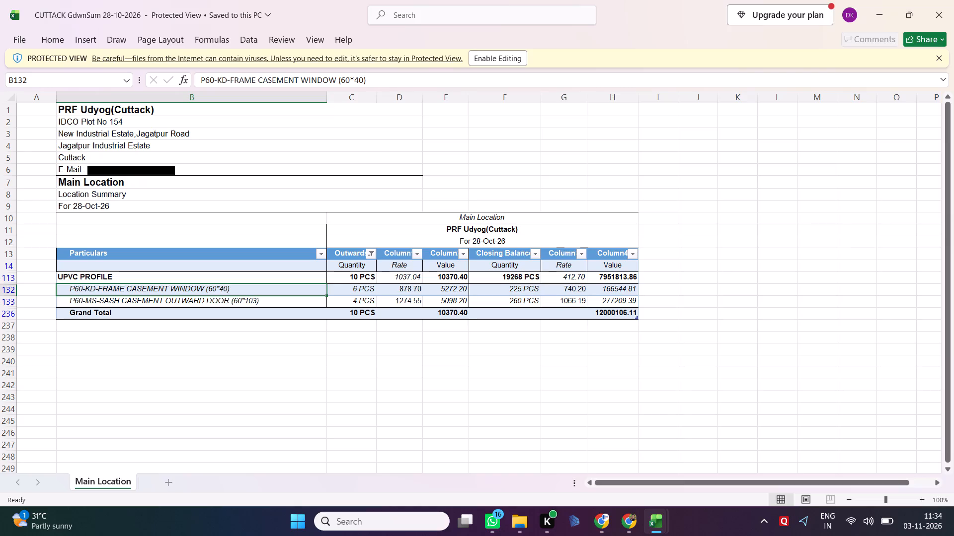
key(Down)
key(Up)
key(Down)
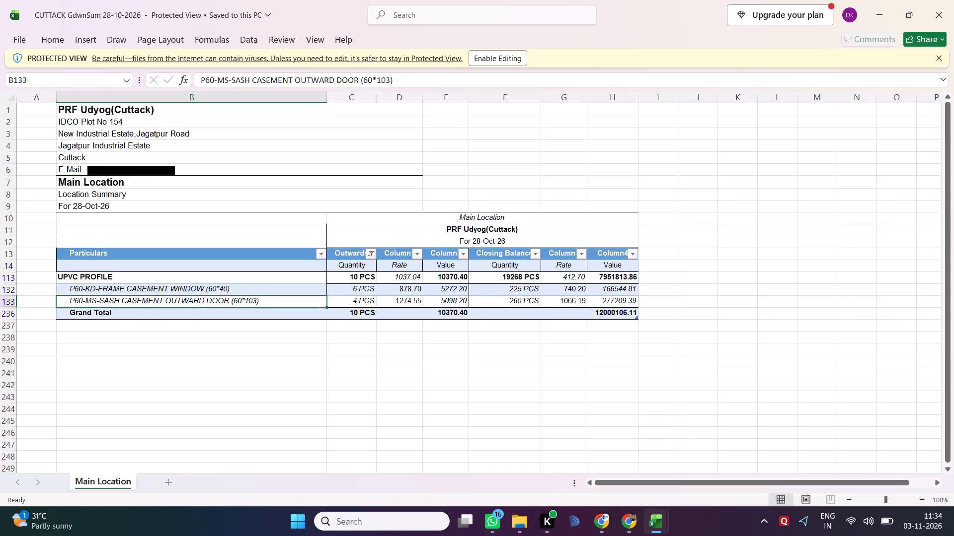
key(Up)
key(Down)
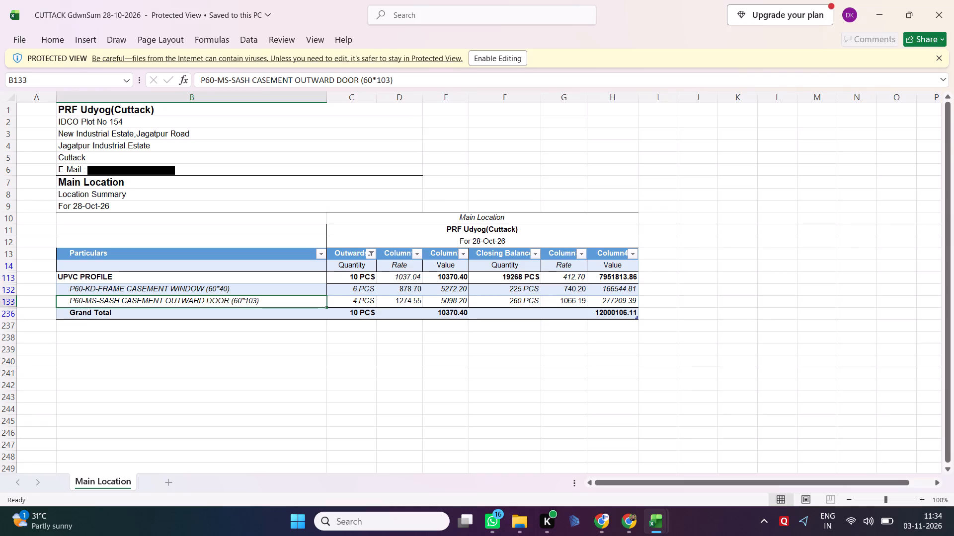
key(alt+Tab)
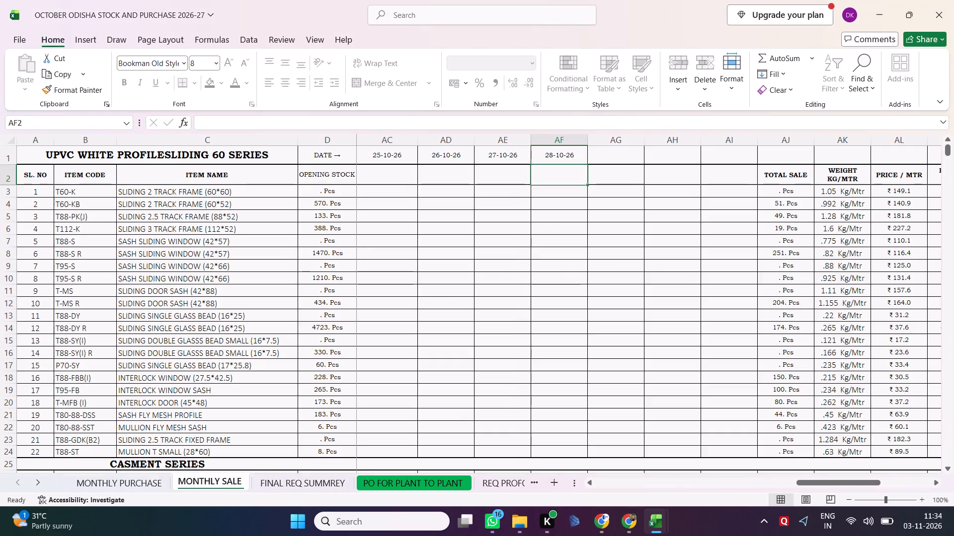
scroll(476, 306, down, 2)
key(alt+Tab)
key(alt+Tab)
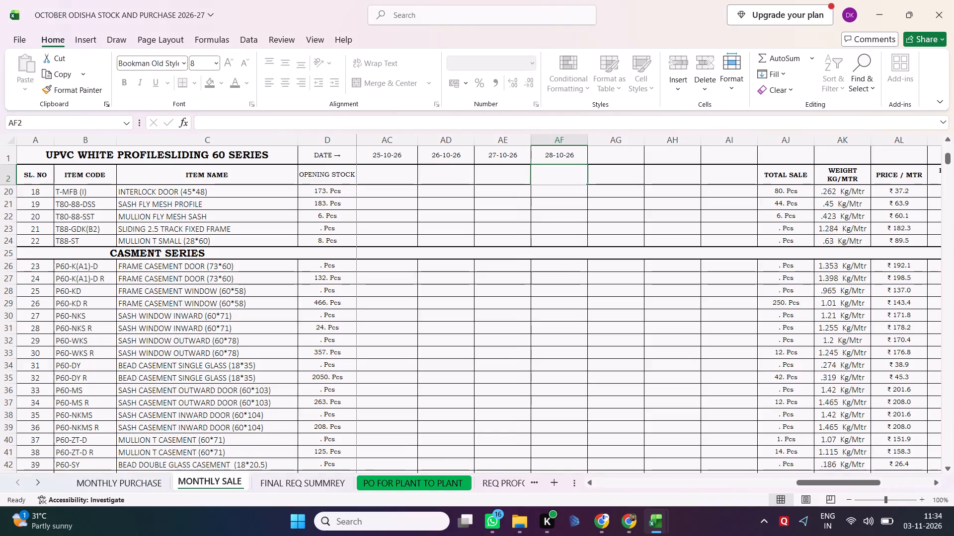
click(521, 291)
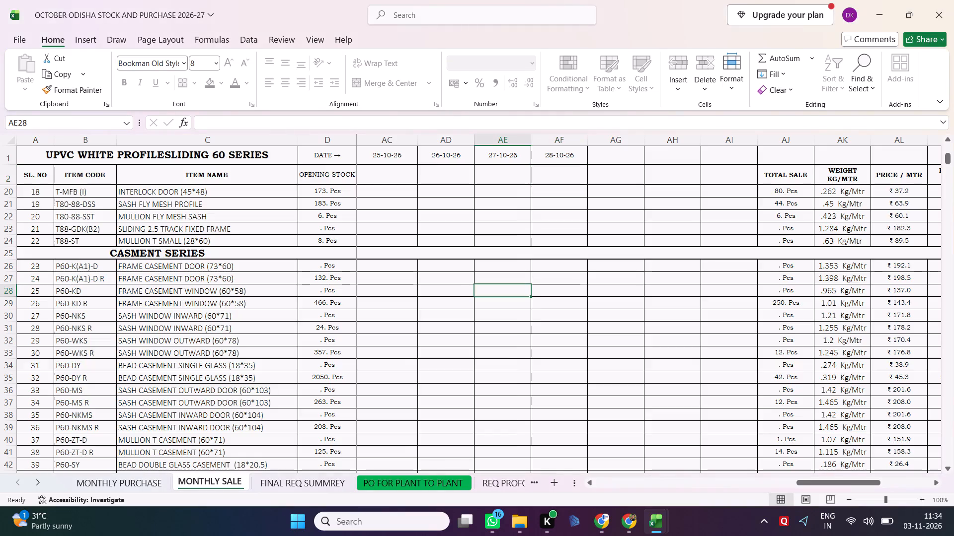
key(Right)
key(Down)
key(alt+Tab)
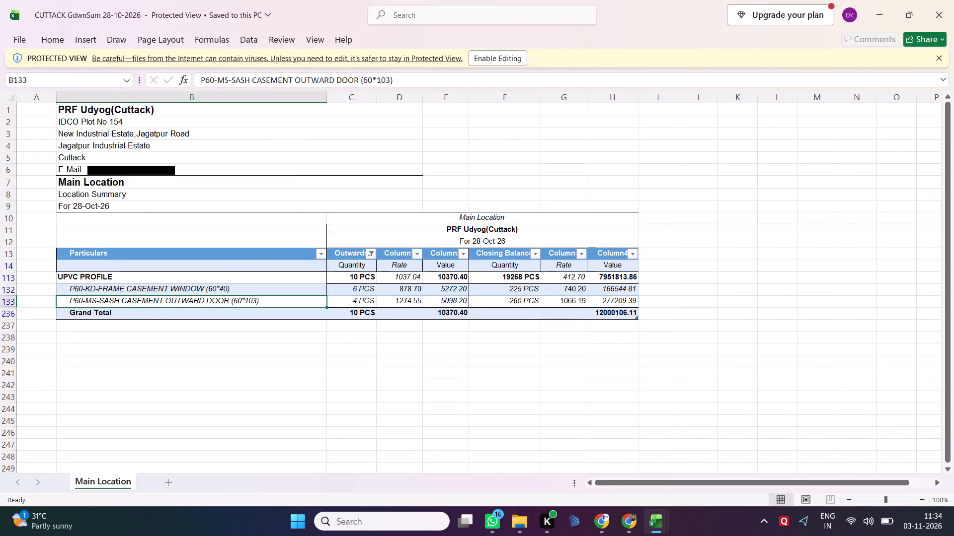
key(alt+Tab)
key(6)
key(Return)
Transfer the P60-MS sash casement outward door (60*103) outward quantity from the Cuttack summary to the 28-10-26 column of MONTHLY SALE.
key(alt+Tab)
key(Down)
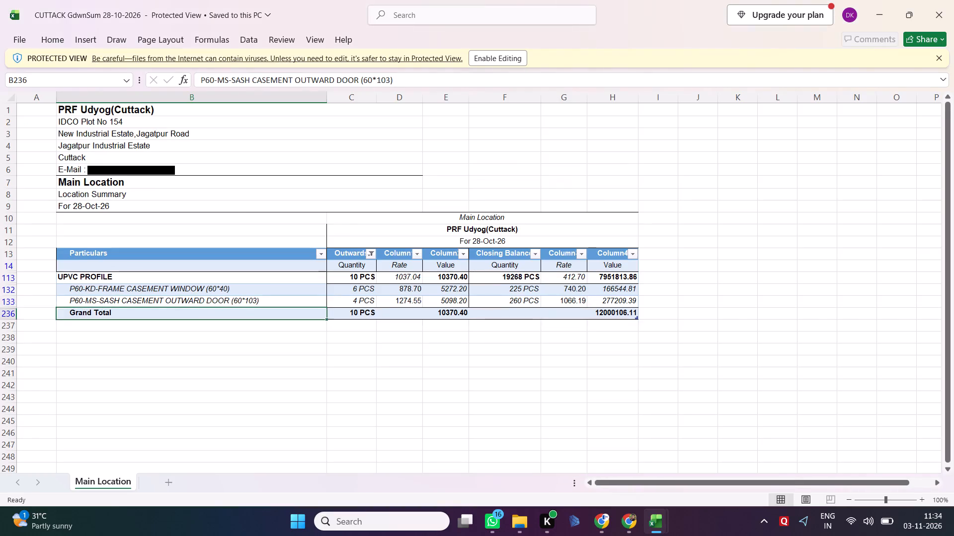
key(Up)
key(alt+Tab)
key(Down)
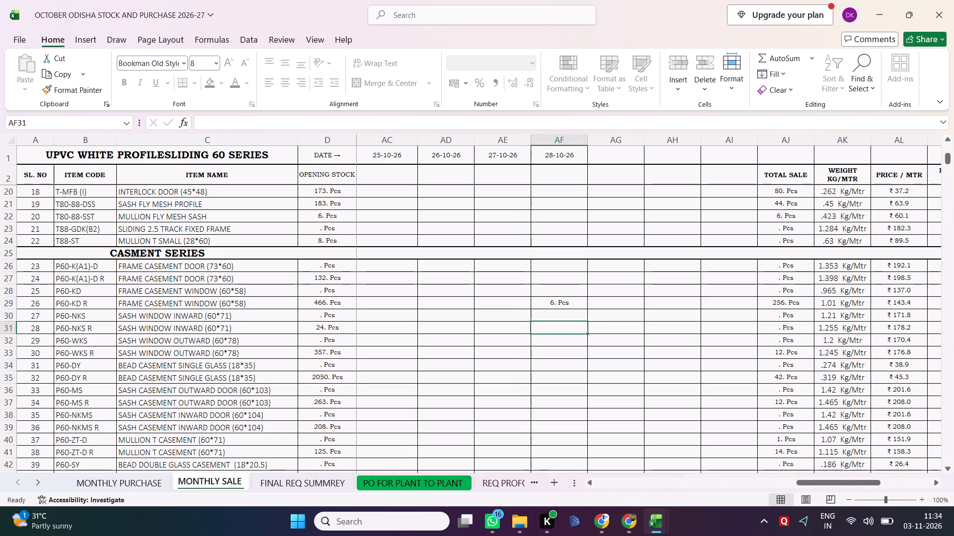
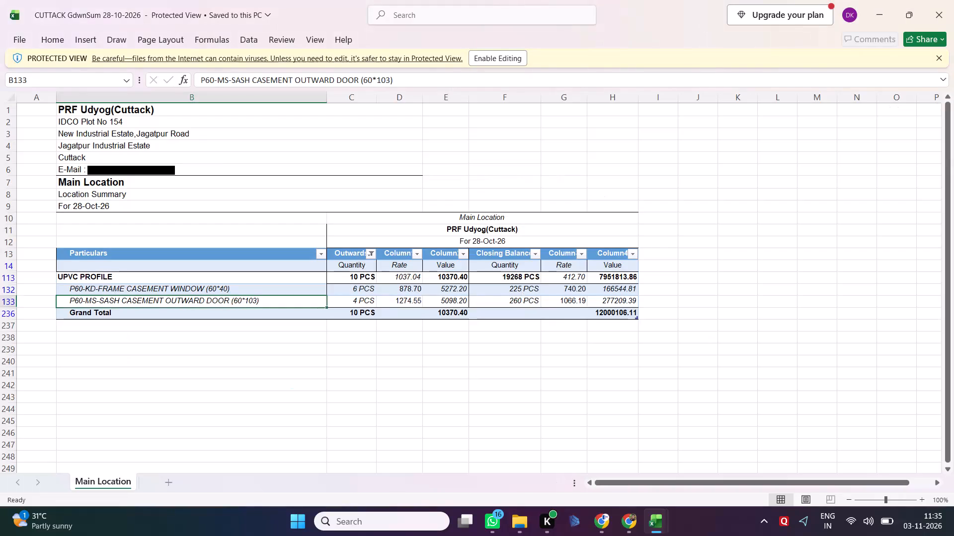
Enter the Cuttack summary's sash casement outward door (60*103) outward quantity, 4, for P60-MS R in the 28-10-26 column of MONTHLY SALE.
key(alt+Tab)
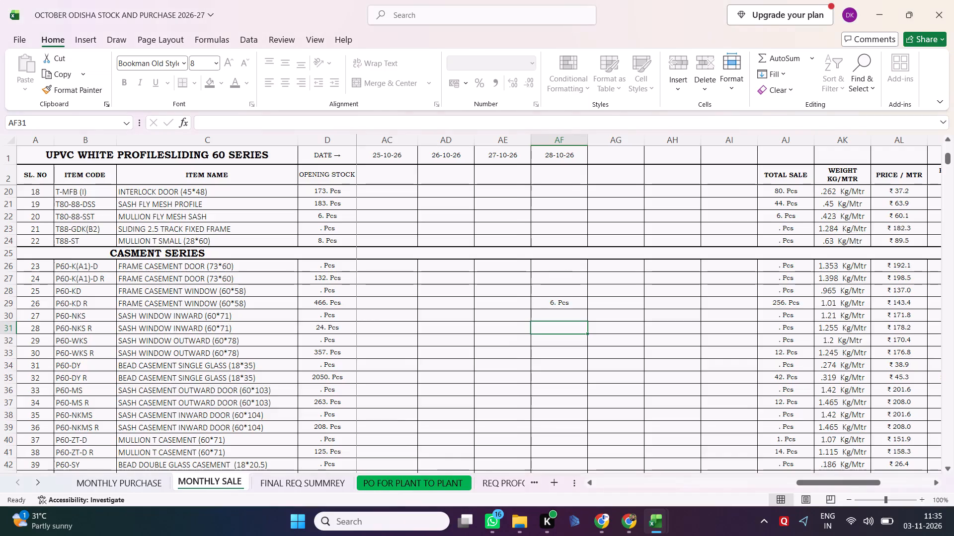
key(Down)
key(Down)
key(Down)
key(Down)
key(Down)
key(alt+Tab)
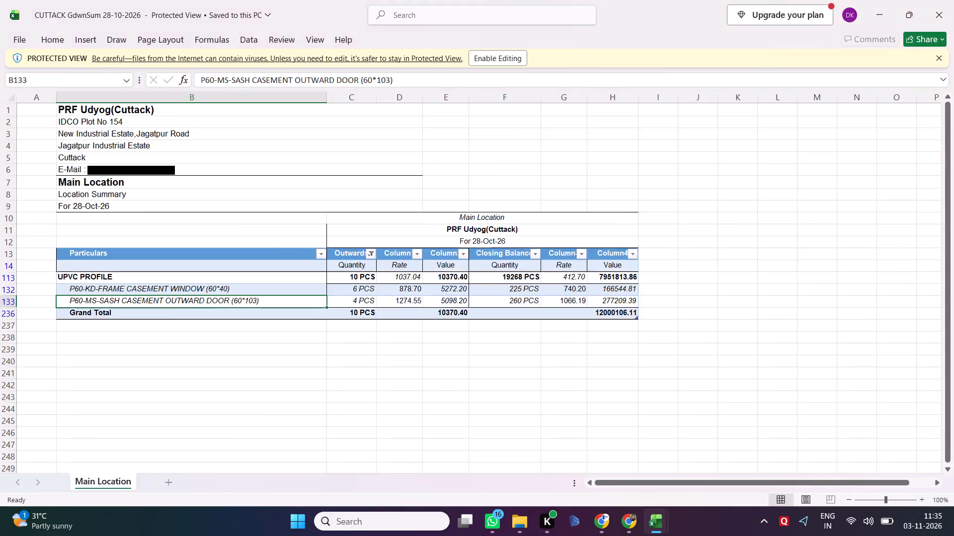
key(alt+Tab)
key(Down)
key(alt+Tab)
key(alt+Tab)
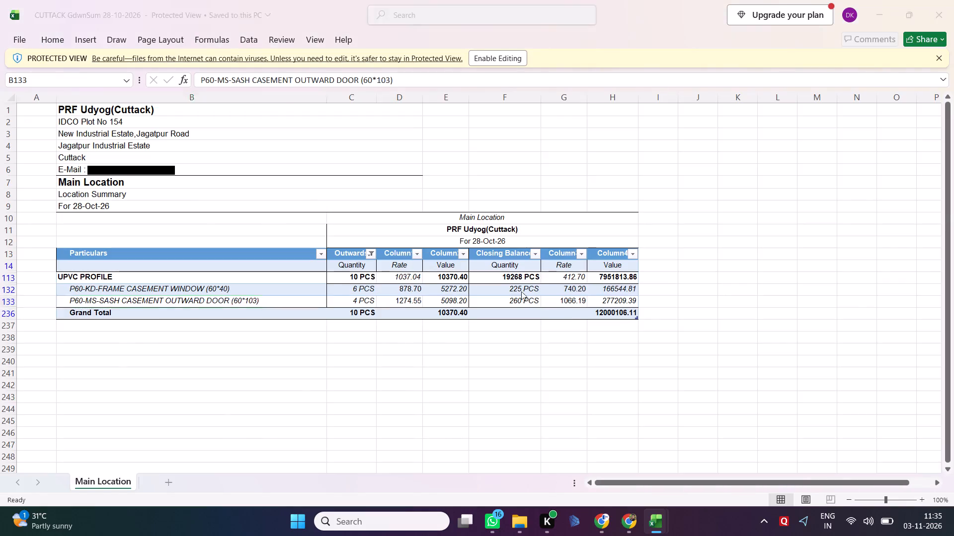
key(4)
key(Return)
Enable editing in the CUTTACK GdwnSum 28-10-2026 workbook and include blank rows in the Outwards column filter.
key(alt+Tab)
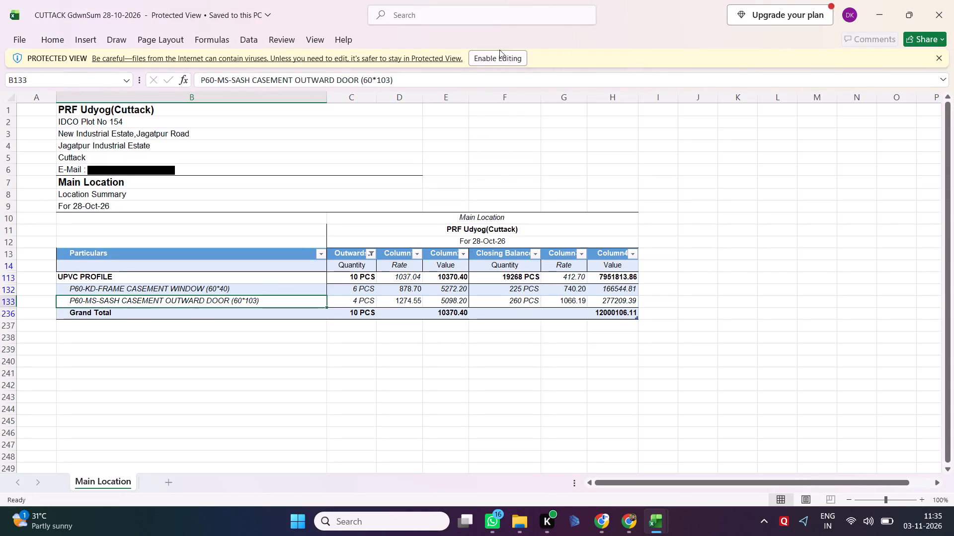
click(492, 64)
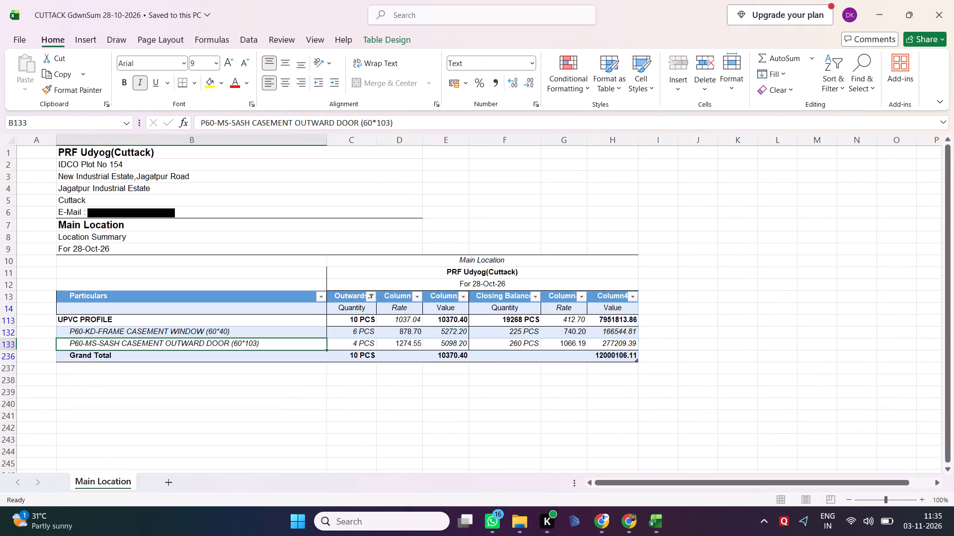
click(369, 299)
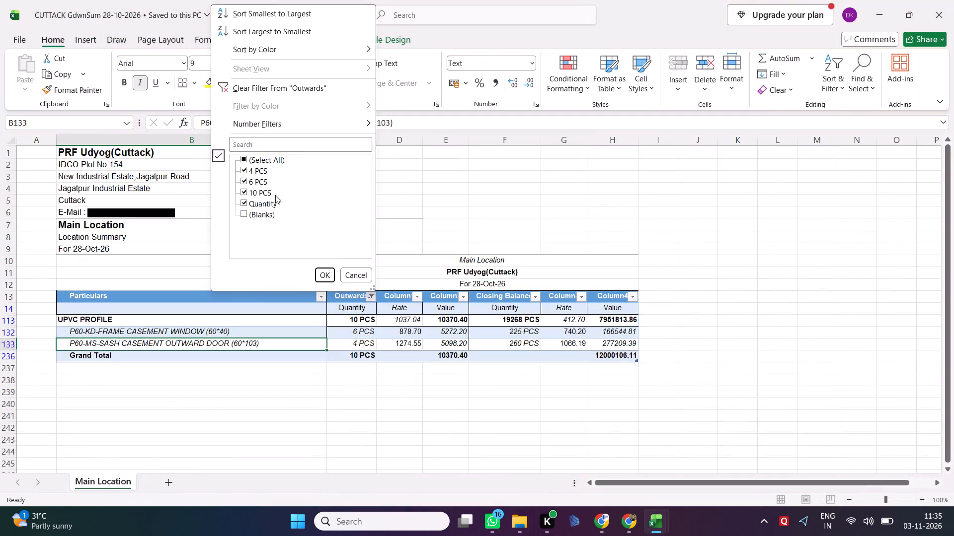
click(250, 219)
click(322, 277)
Examine the unfiltered Cuttack summary's item list and closing balances, from hardware through the UPVC profile groups.
scroll(322, 277, down, 7)
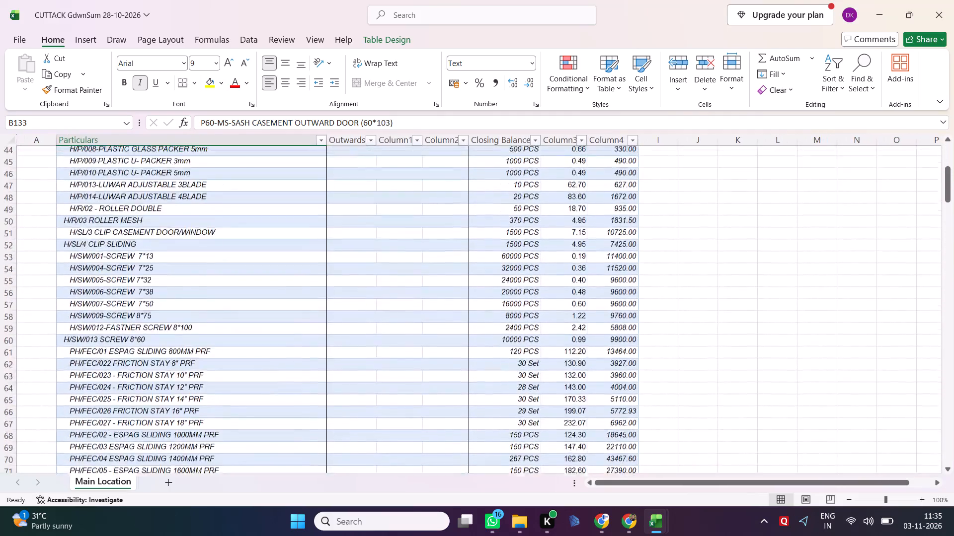
scroll(322, 277, down, 8)
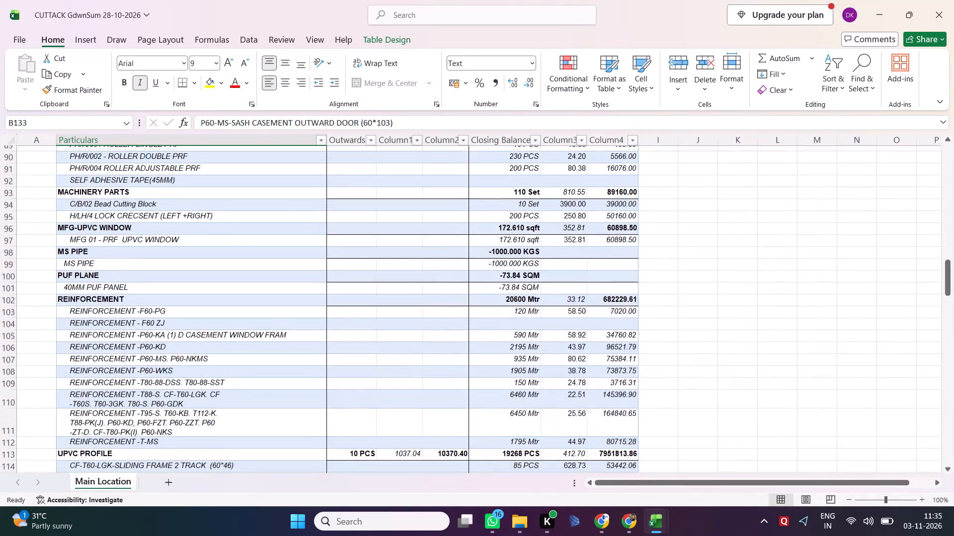
scroll(322, 277, down, 5)
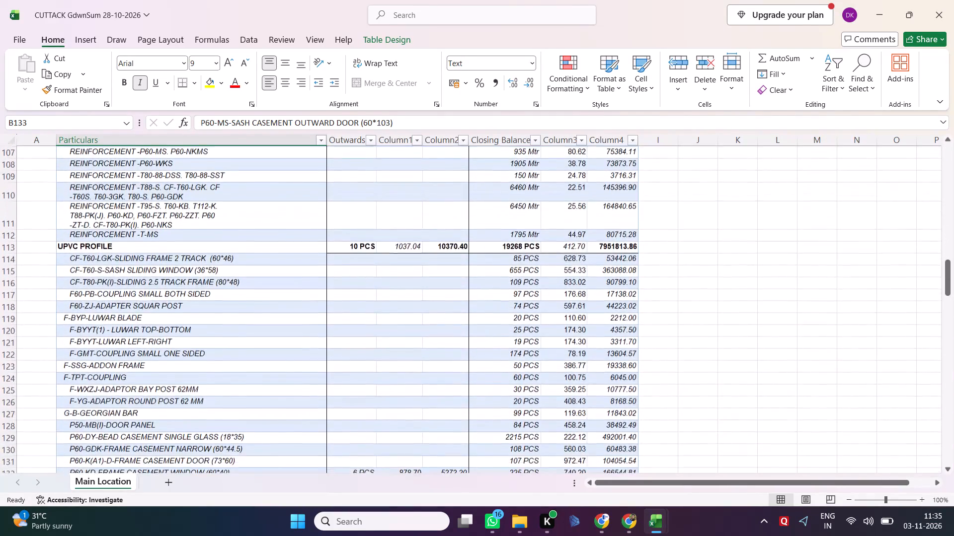
scroll(322, 277, down, 5)
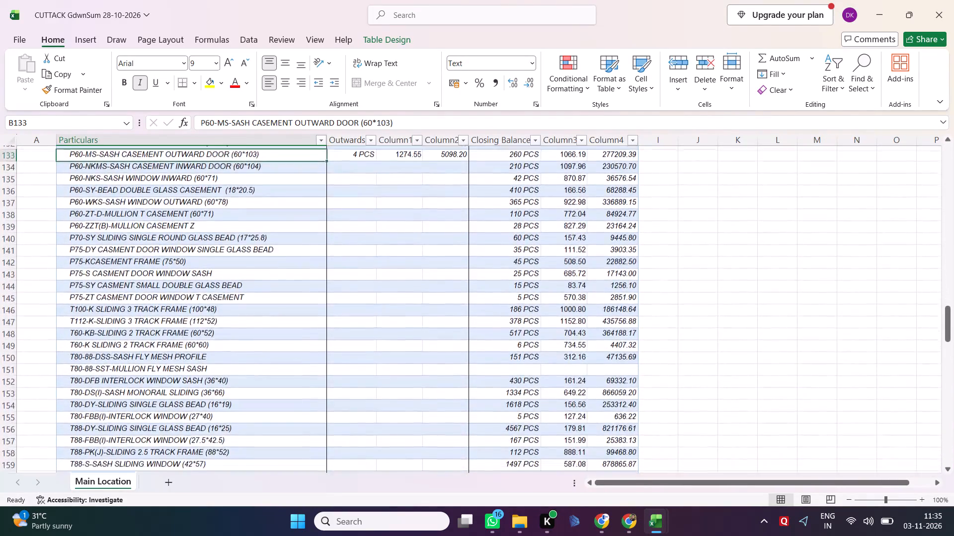
scroll(322, 277, down, 5)
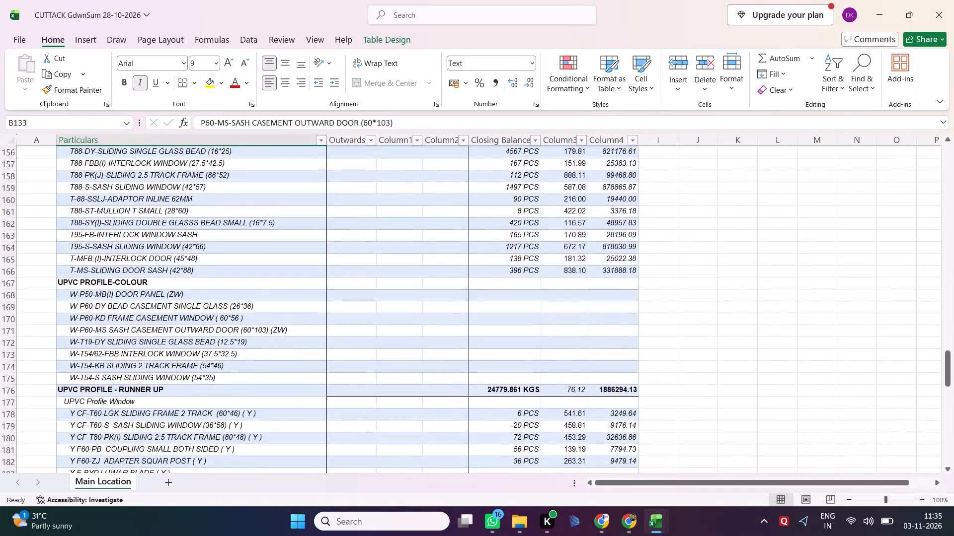
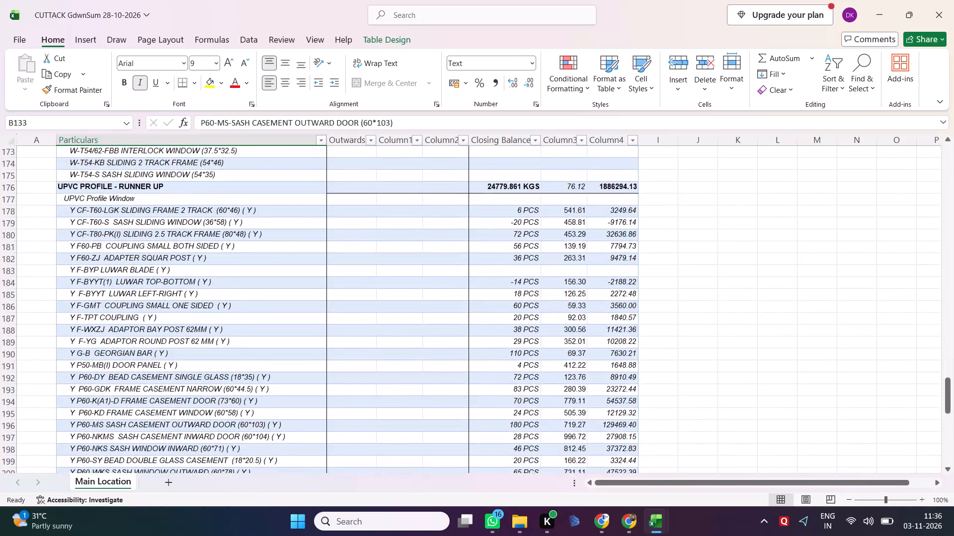
Examine the Cuttack summary's Runner Up and Wineco profile balances down to the grand total, and recheck the UPVC PROFILE outward rows.
scroll(322, 277, down, 1)
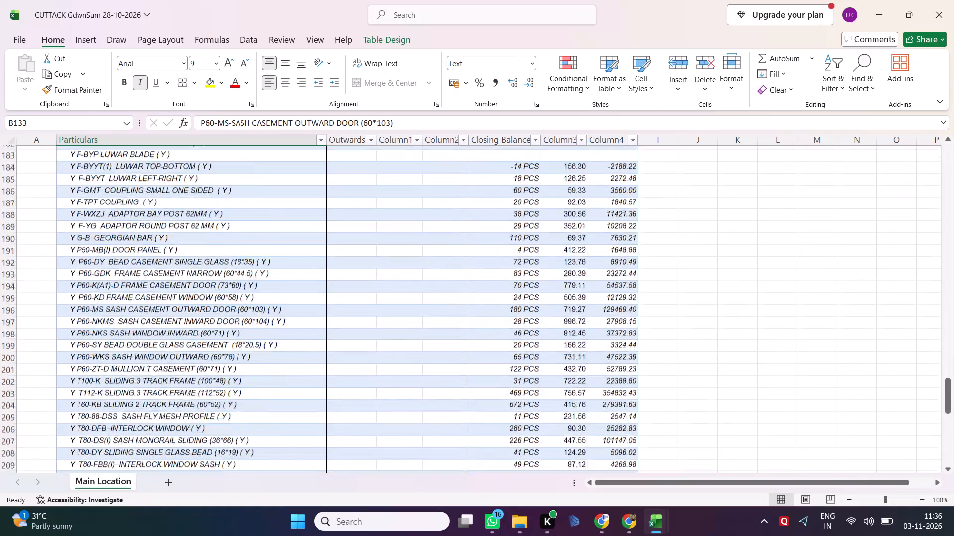
scroll(322, 277, down, 5)
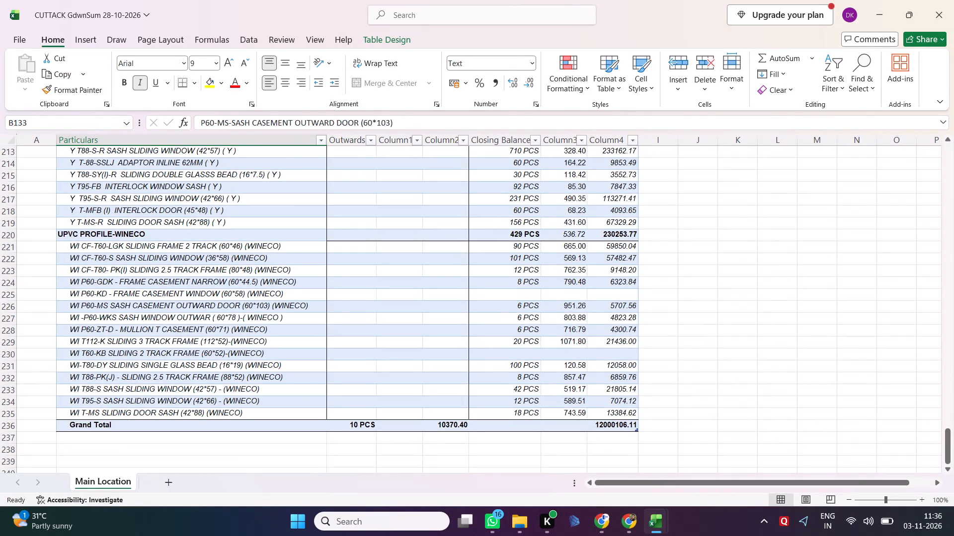
scroll(142, 312, up, 1)
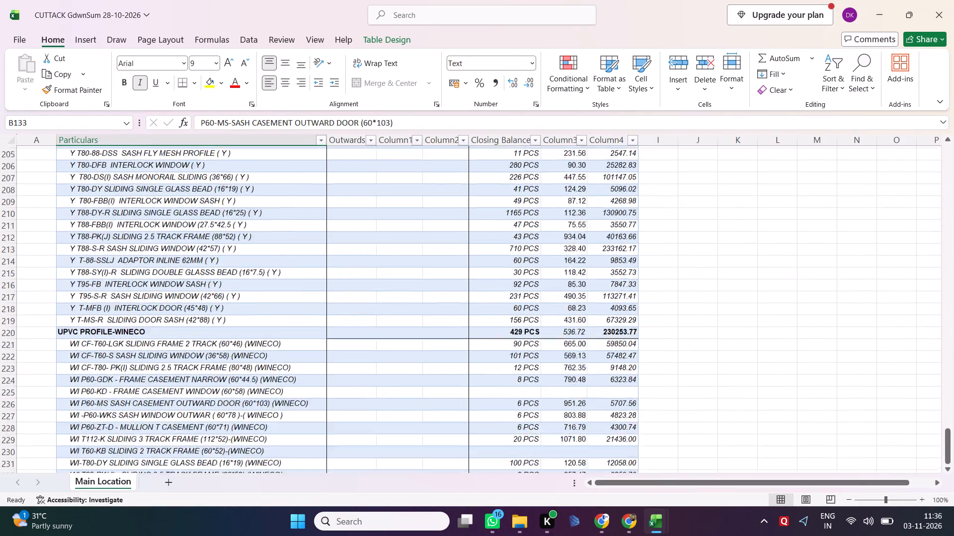
scroll(142, 312, up, 6)
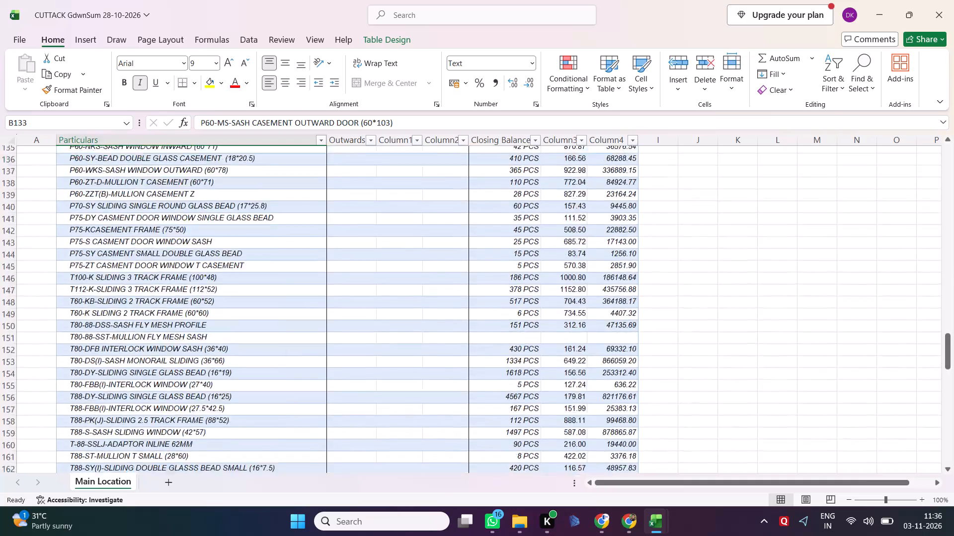
scroll(142, 312, up, 6)
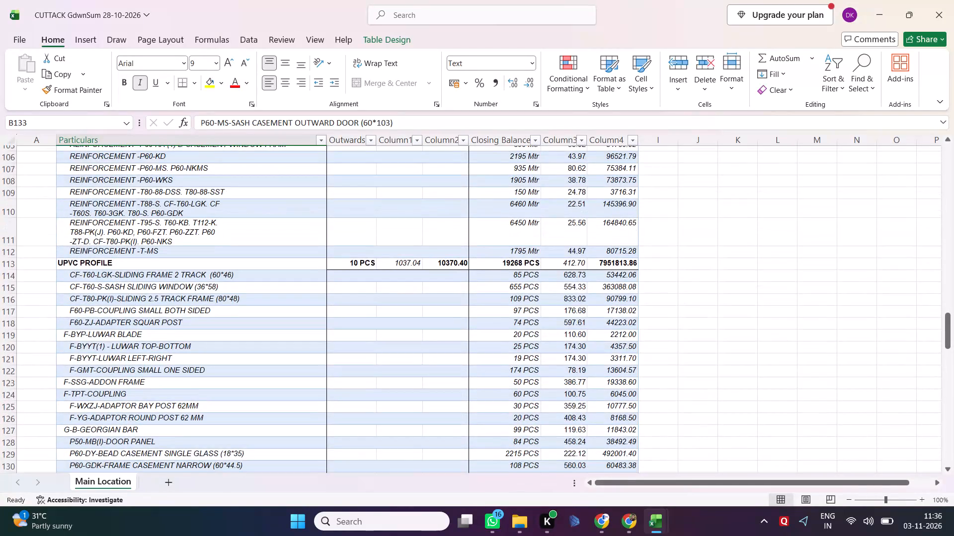
scroll(142, 312, up, 3)
scroll(142, 312, down, 1)
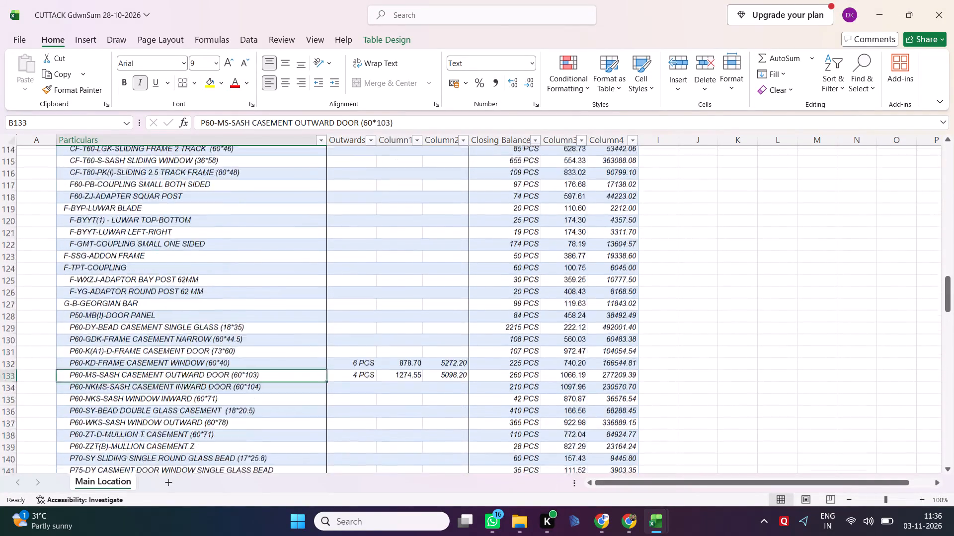
scroll(142, 312, down, 1)
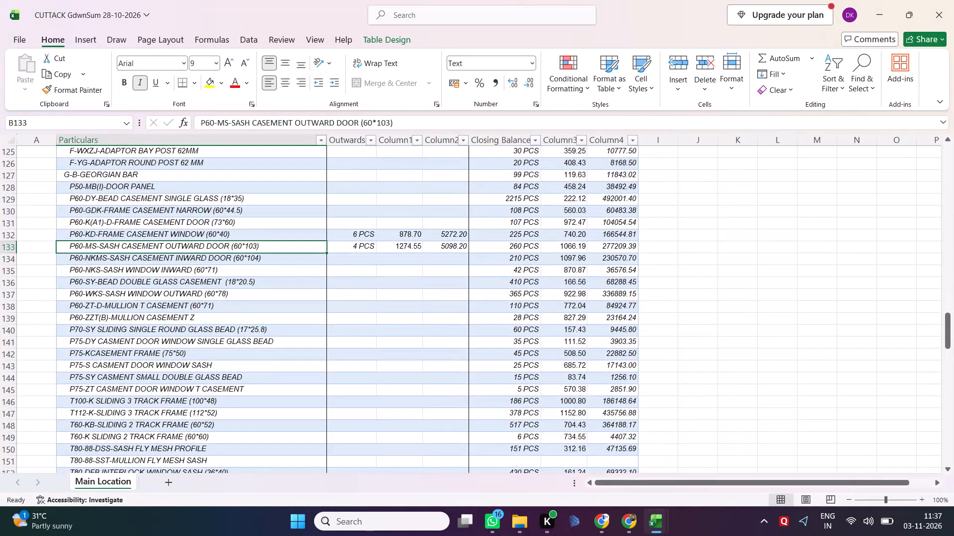
scroll(142, 312, up, 1)
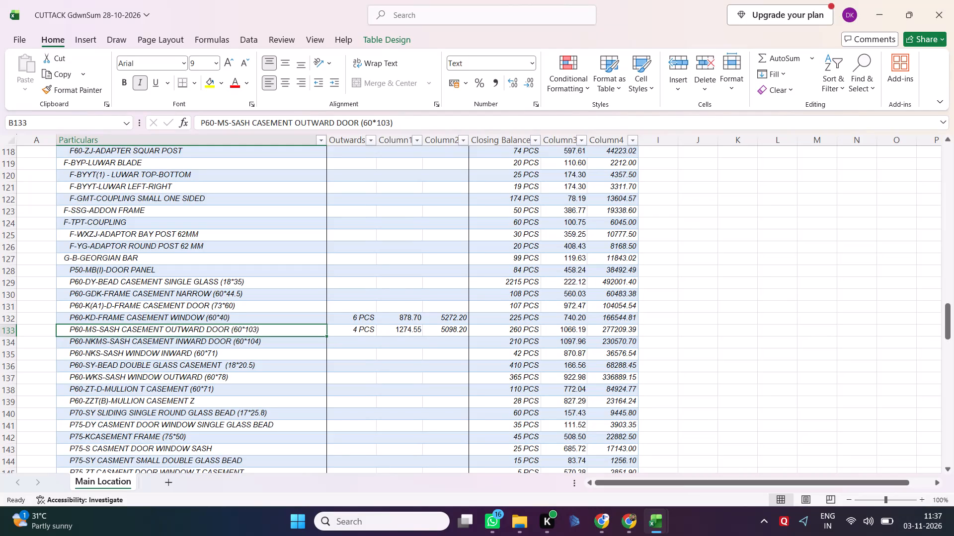
scroll(142, 312, up, 6)
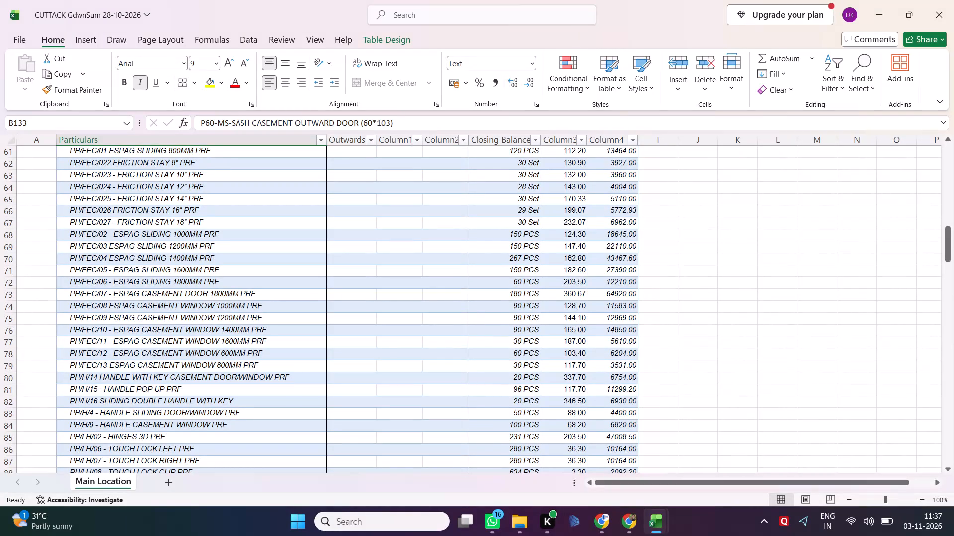
Review the Cuttack summary's closing balances from the hardware and reinforcement items through the UPVC PROFILE, COLOUR and RUNNER UP groups.
scroll(142, 312, down, 1)
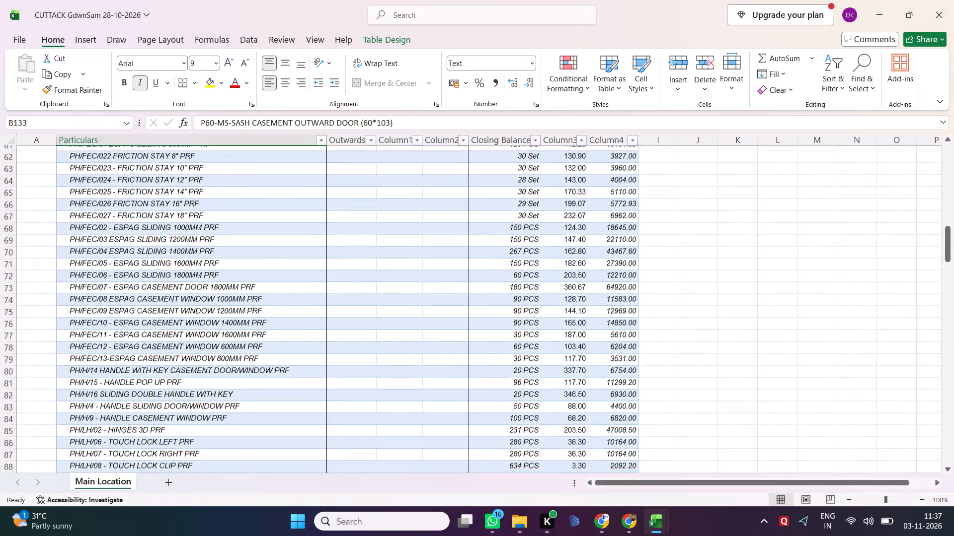
scroll(142, 312, down, 2)
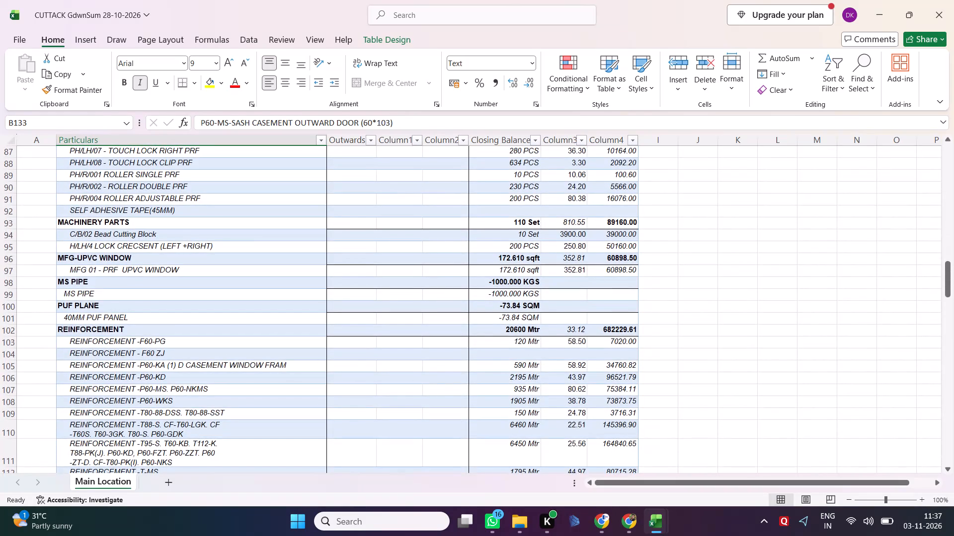
scroll(142, 312, down, 4)
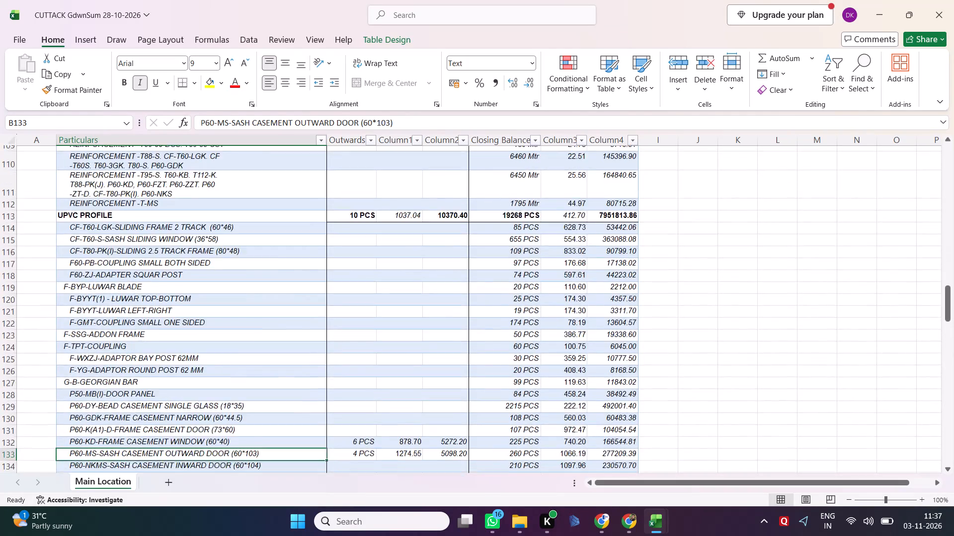
scroll(142, 312, down, 9)
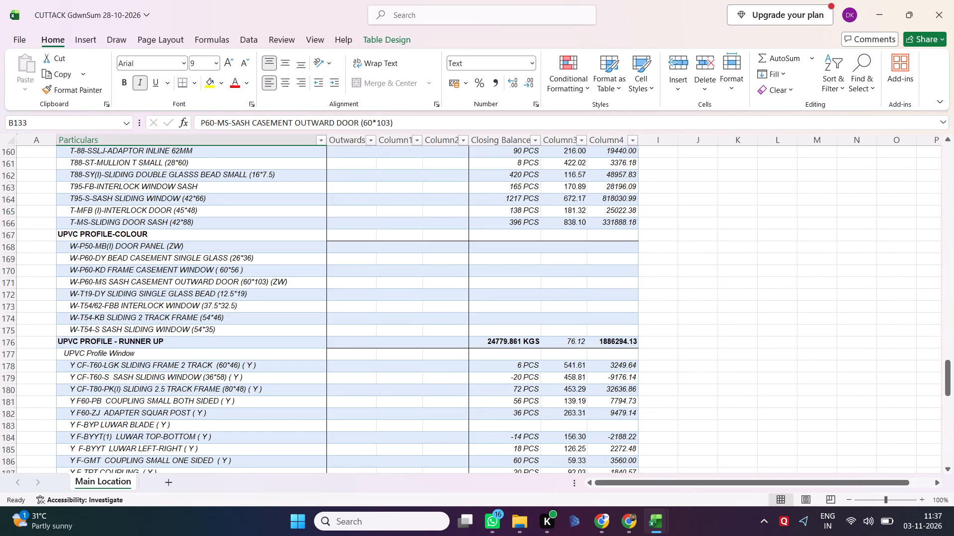
scroll(142, 312, down, 1)
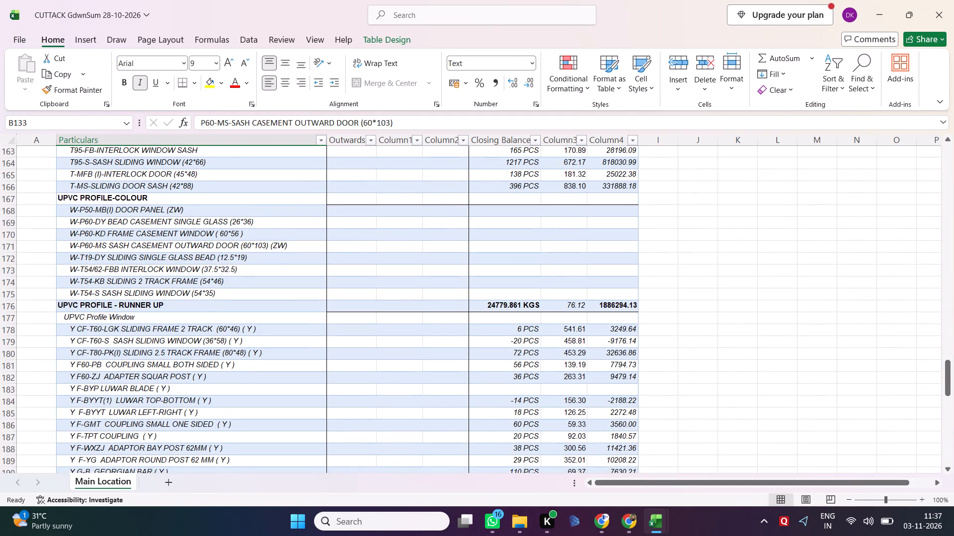
scroll(142, 312, down, 1)
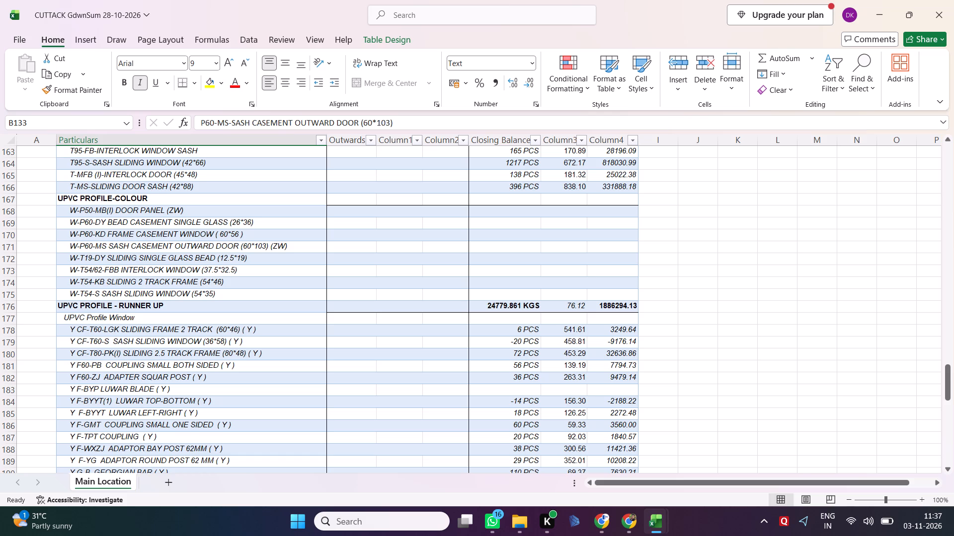
scroll(142, 312, up, 2)
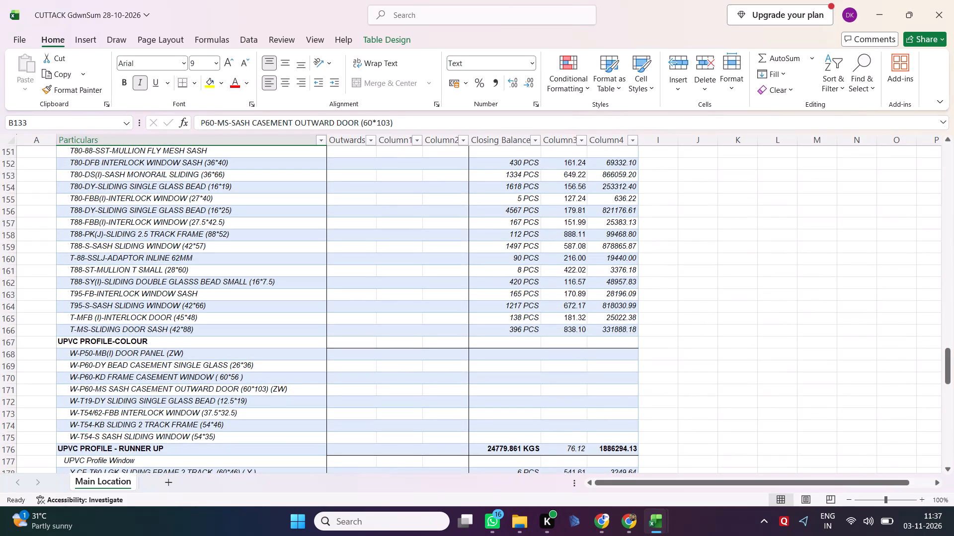
scroll(142, 312, up, 1)
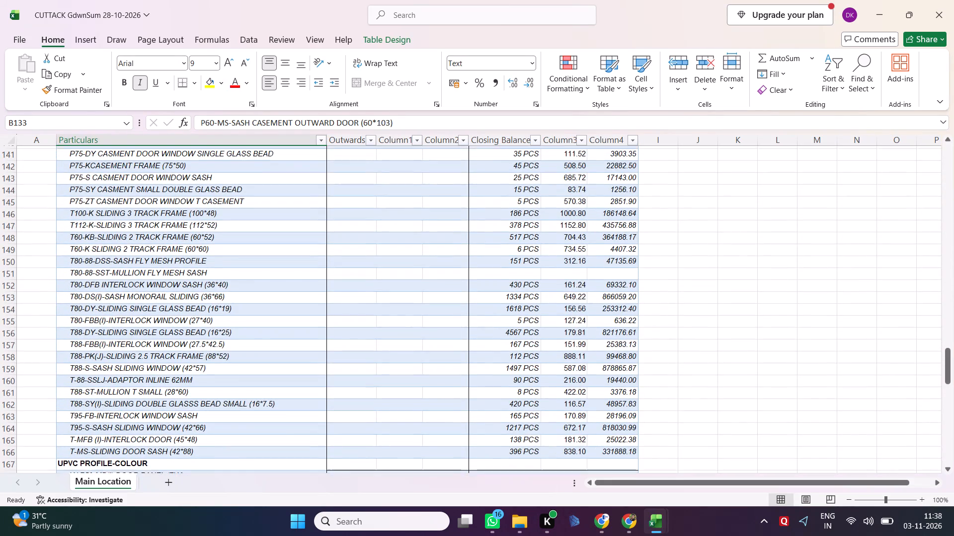
scroll(142, 312, up, 1)
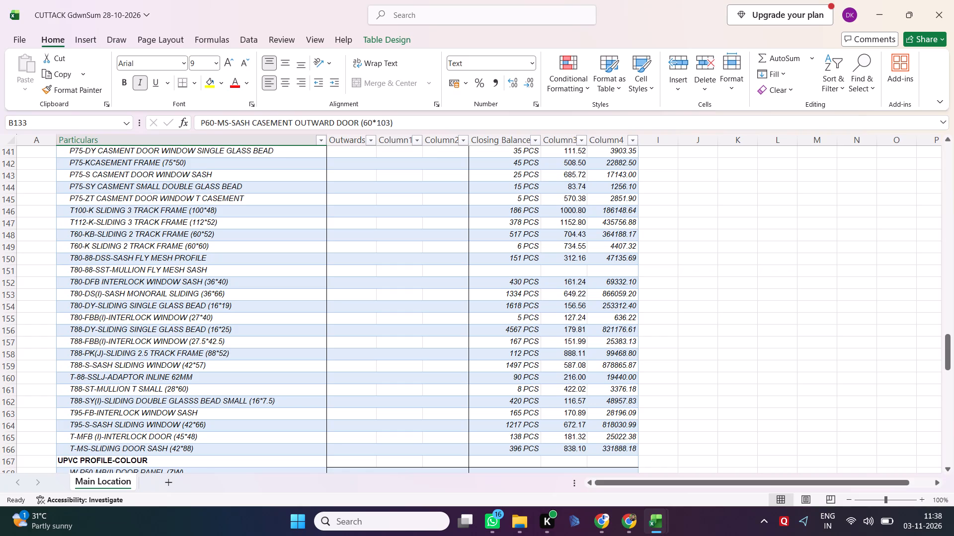
scroll(142, 312, down, 3)
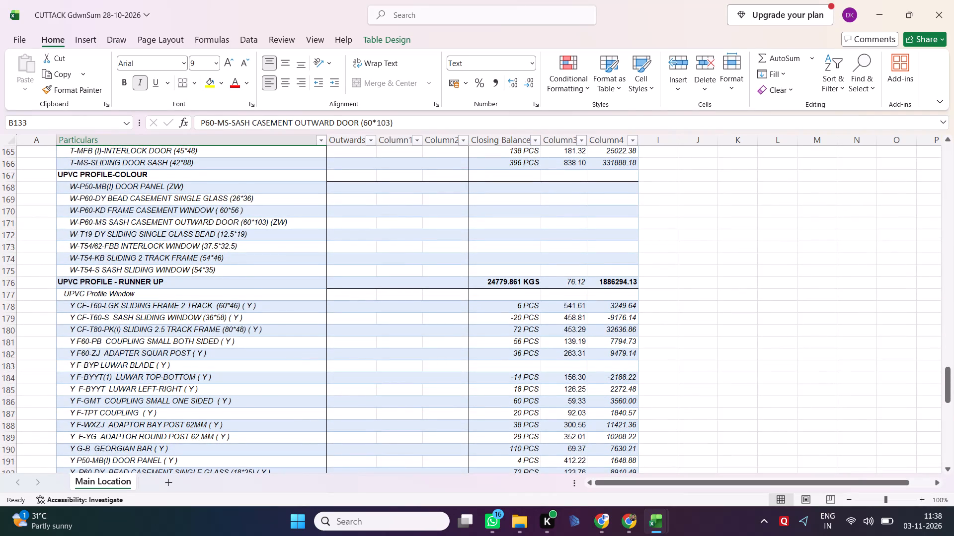
scroll(142, 312, up, 2)
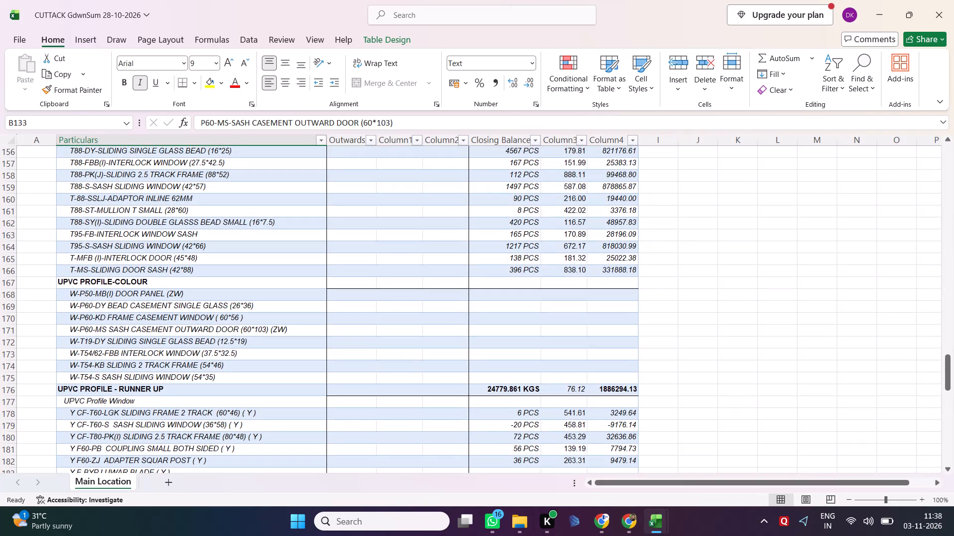
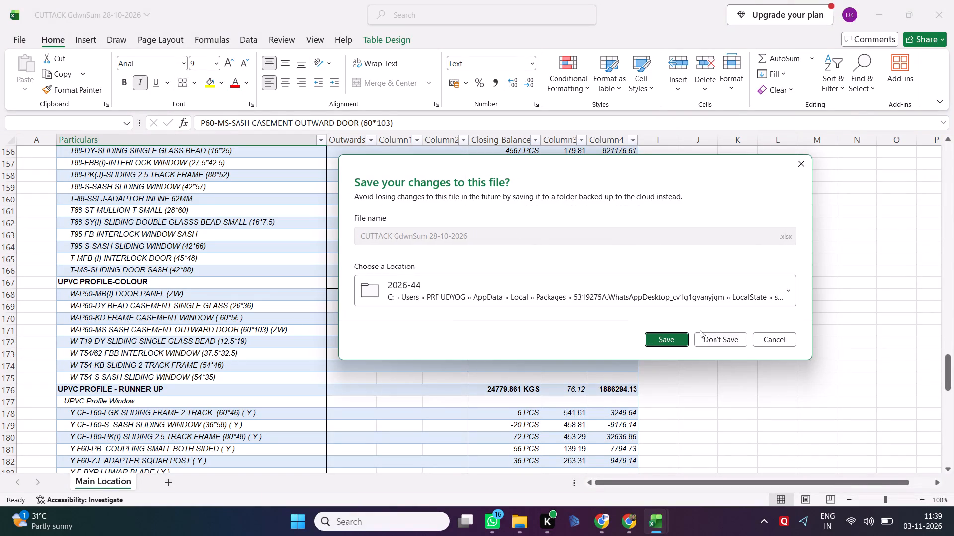
Discard the changes to the CUTTACK GdwnSum 28-10-2026 summary and close it, returning to the October Odisha workbook.
click(709, 336)
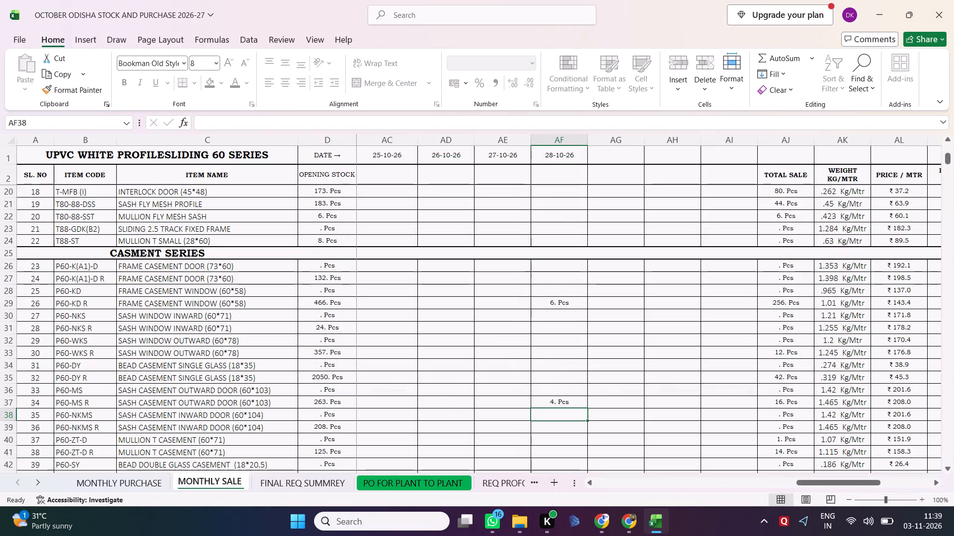
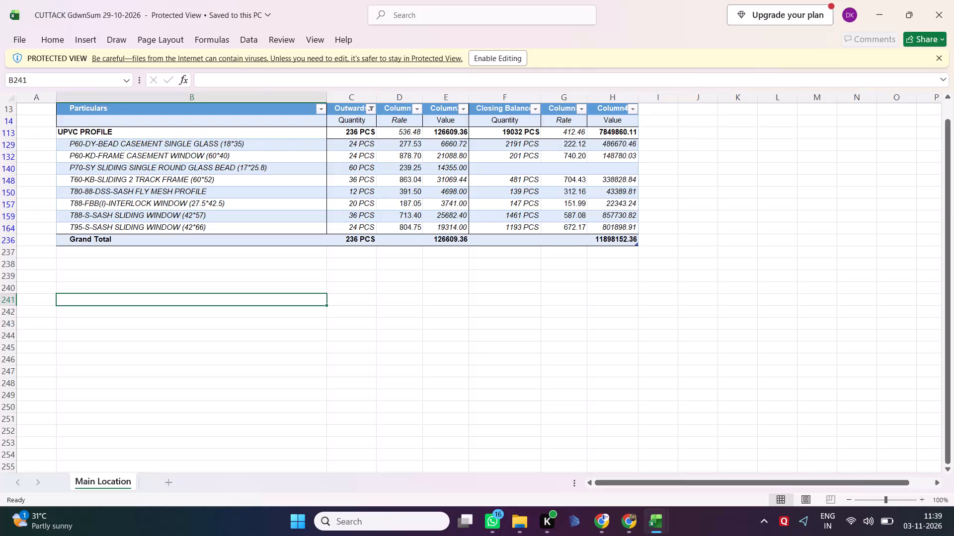
Head the first empty date column in MONTHLY SALE, after 28-10-26, with the date 29-10.
scroll(326, 225, up, 1)
key(alt+Tab)
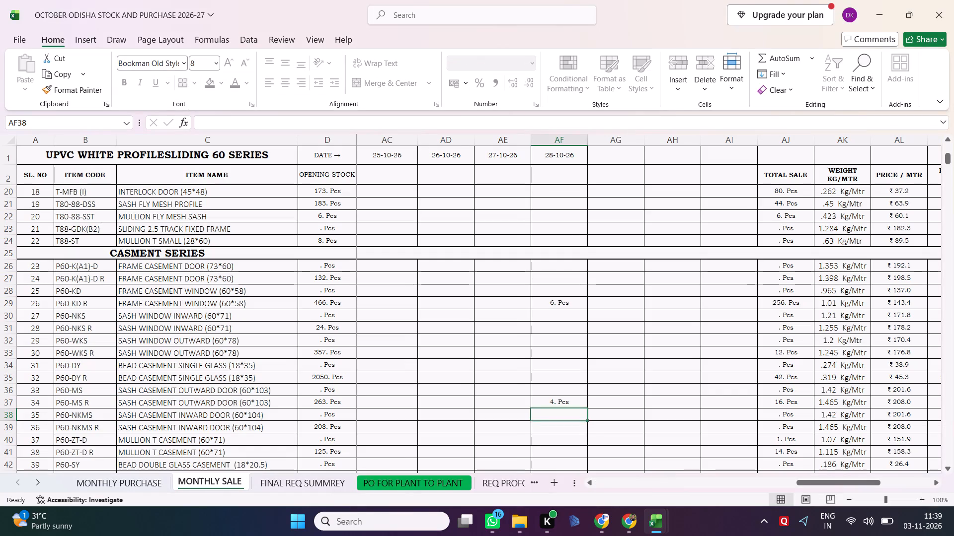
click(608, 158)
text(29-10)
key(Return)
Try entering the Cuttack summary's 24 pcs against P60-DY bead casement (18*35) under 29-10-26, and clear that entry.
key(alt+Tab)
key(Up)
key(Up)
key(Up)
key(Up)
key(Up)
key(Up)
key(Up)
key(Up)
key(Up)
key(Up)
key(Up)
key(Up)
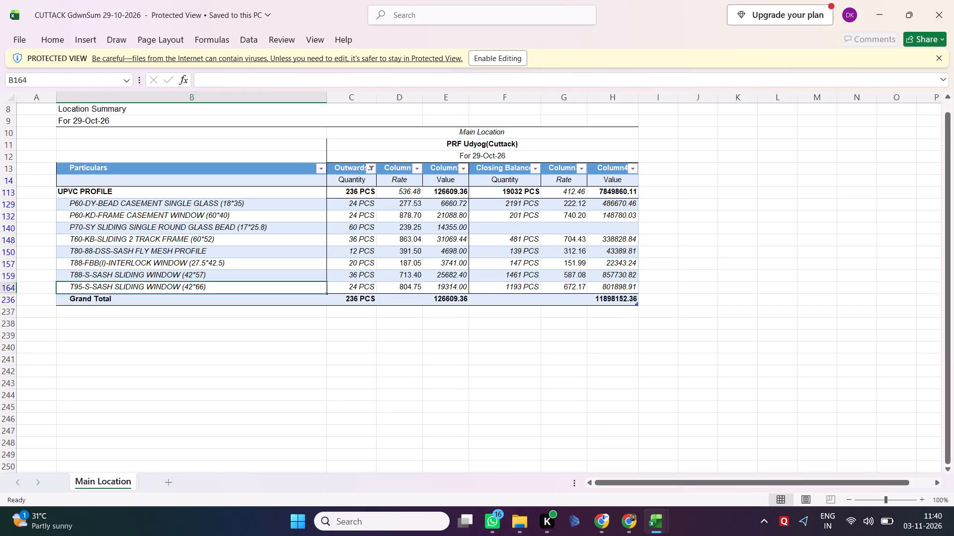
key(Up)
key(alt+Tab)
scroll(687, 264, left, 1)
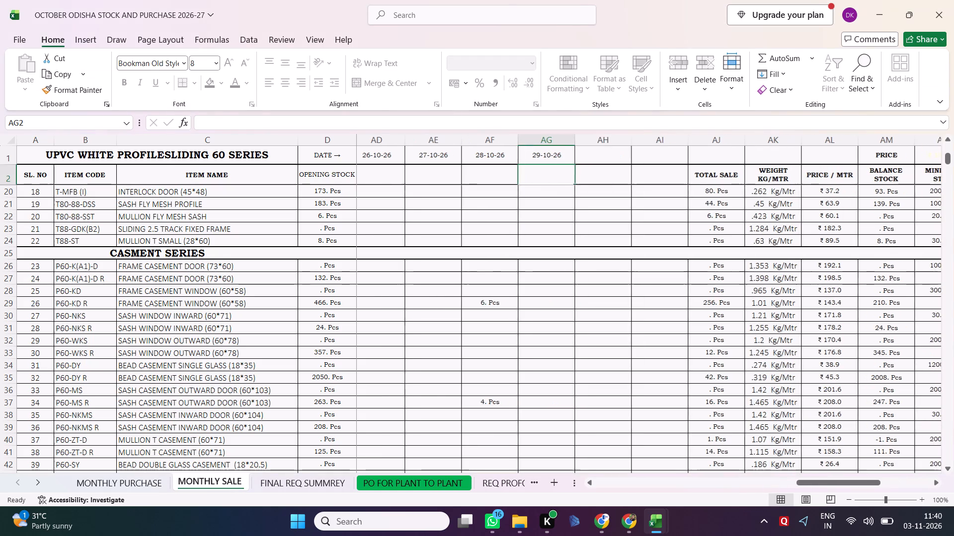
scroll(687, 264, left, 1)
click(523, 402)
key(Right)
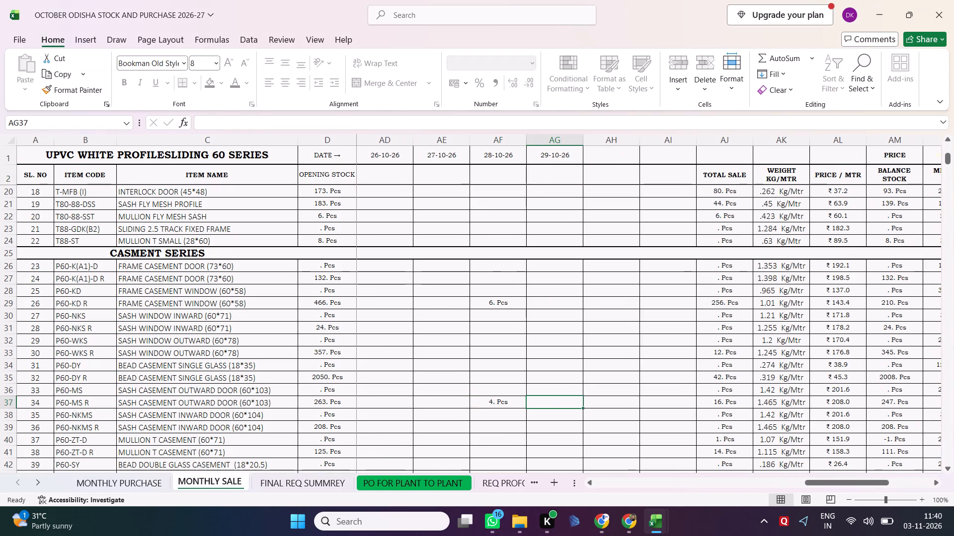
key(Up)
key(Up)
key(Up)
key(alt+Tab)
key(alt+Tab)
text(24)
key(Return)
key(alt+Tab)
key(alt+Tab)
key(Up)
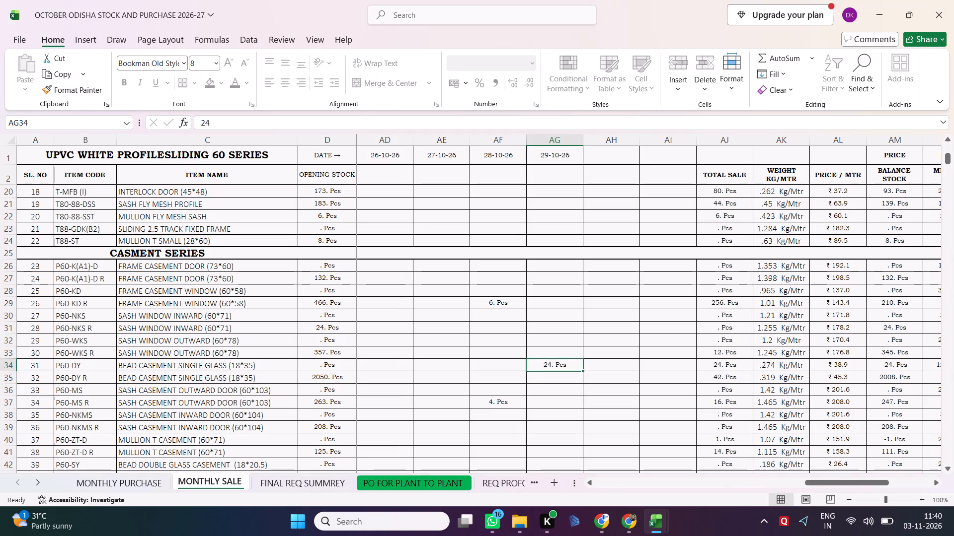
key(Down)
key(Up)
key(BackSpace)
Enter 24 pcs for P60-DY R bead casement single glass (18*35) under 29-10-26.
key(Down)
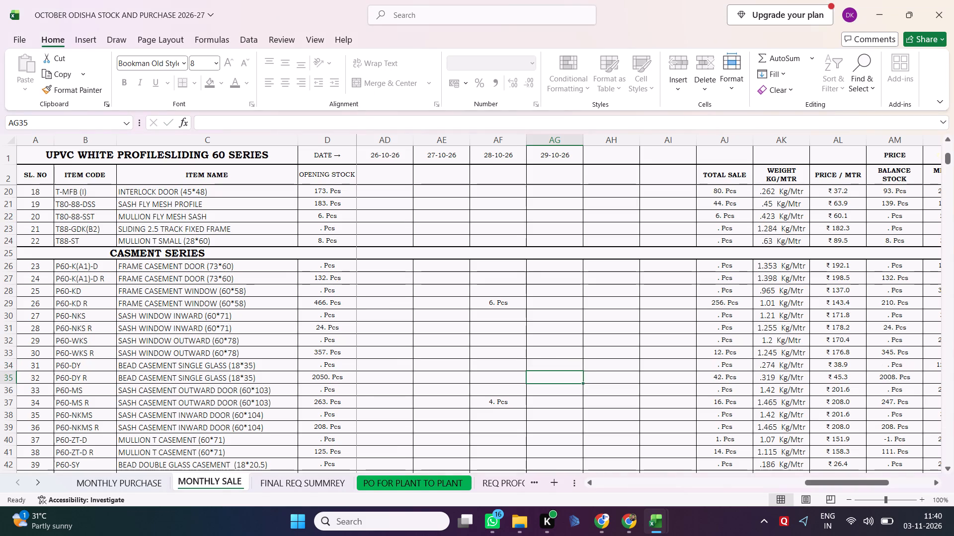
text(24)
key(Return)
Enter the summary's outward quantity of 24 pcs for P60-KD R frame casement window under 29-10-26.
key(alt+Tab)
key(Down)
key(alt+Tab)
key(Up)
key(Up)
key(Up)
key(Up)
key(Up)
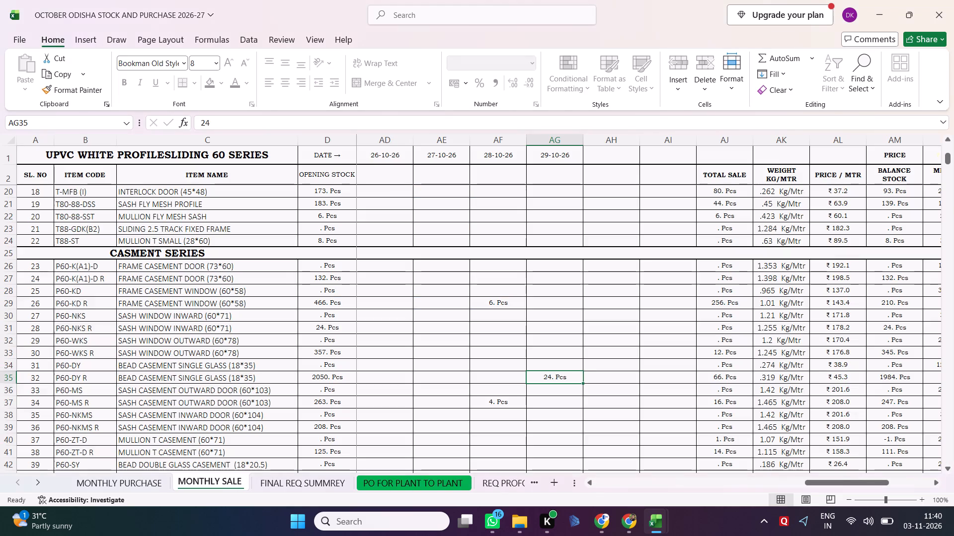
key(Up)
key(Up)
key(alt+Tab)
key(alt+Tab)
text(24)
key(Return)
Enter the summary's outward quantity of 60 pcs for P70-SY sliding single glass bead (17*25.8) under 29-10-26.
key(alt+Tab)
key(Down)
key(alt+Tab)
key(Up)
key(Up)
key(Up)
key(Up)
key(Up)
key(Up)
key(Up)
key(Up)
key(Up)
key(Up)
key(Up)
key(Up)
key(Up)
key(Up)
key(Up)
key(Up)
key(Up)
key(Up)
key(Up)
key(Up)
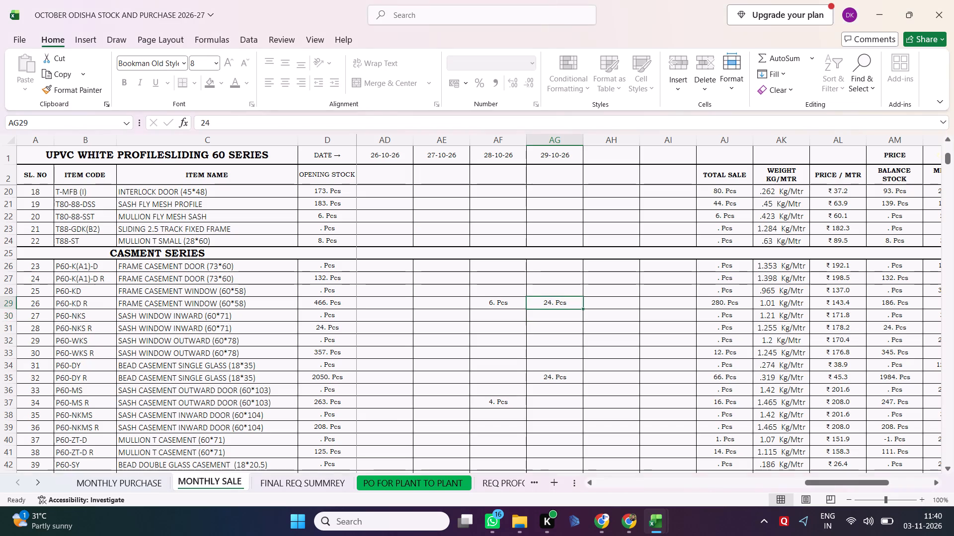
key(Down)
key(Down)
key(Down)
key(Down)
key(Down)
key(Down)
key(Down)
key(Down)
key(Down)
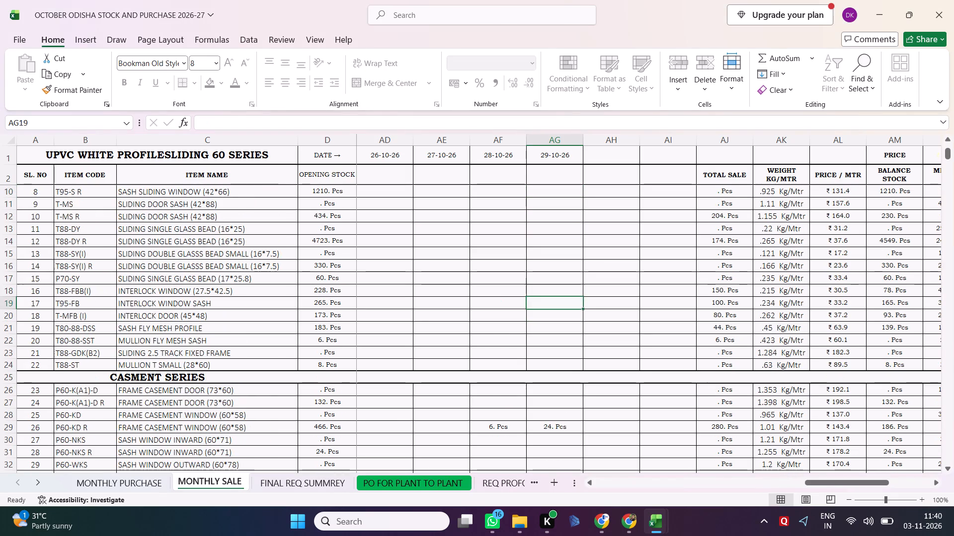
key(Up)
key(Up)
key(alt+Tab)
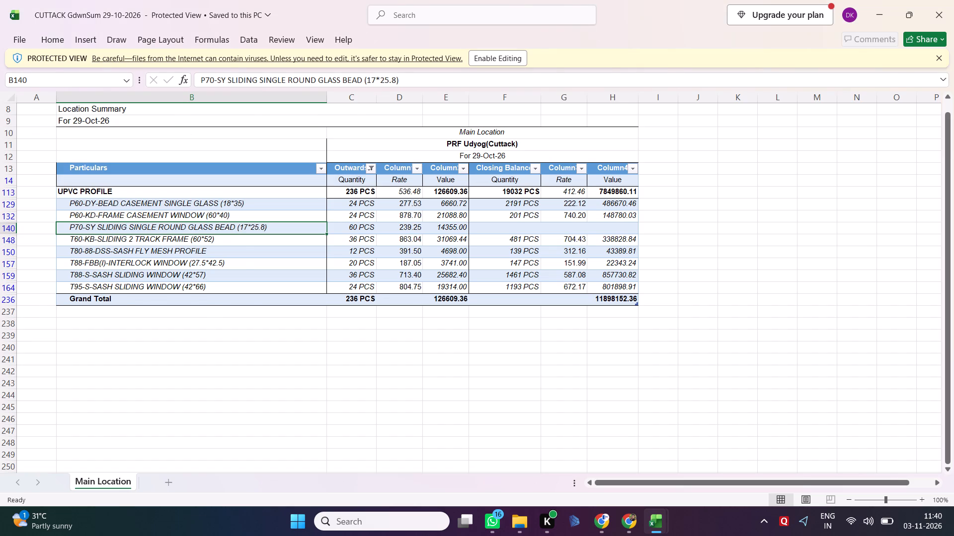
key(alt+Tab)
text(60)
key(Return)
Enter the summary's outward quantity of 36 pcs for T60-KB sliding 2 track frame (60*52) under 29-10-26.
key(alt+Tab)
key(Down)
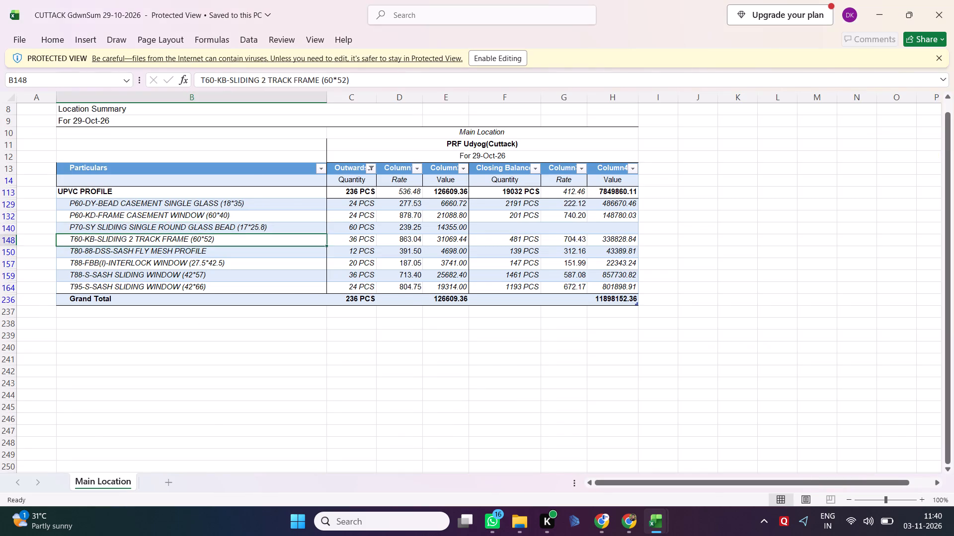
key(alt+Tab)
key(Up)
key(Up)
key(Up)
key(Up)
key(Up)
key(Up)
key(Up)
key(Up)
key(Up)
key(Up)
key(Up)
key(Up)
key(Up)
key(Up)
key(Up)
key(Up)
key(Up)
key(Down)
key(Down)
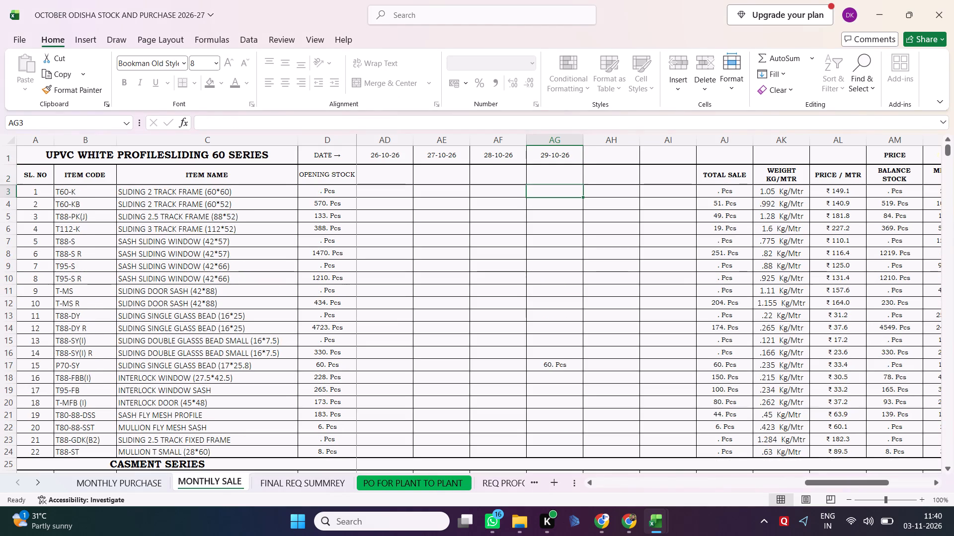
key(Down)
key(alt+Tab)
key(alt+Tab)
text(36)
key(Return)
Enter the summary's outward quantity of 12 pcs for T80-88-DSS sash fly mesh profile under 29-10-26.
key(alt+Tab)
key(Down)
key(alt+Tab)
key(Down)
key(Down)
key(Down)
key(Down)
key(Down)
key(Down)
key(Down)
key(Down)
key(Down)
key(Down)
key(Down)
key(Down)
key(Down)
key(Down)
key(Down)
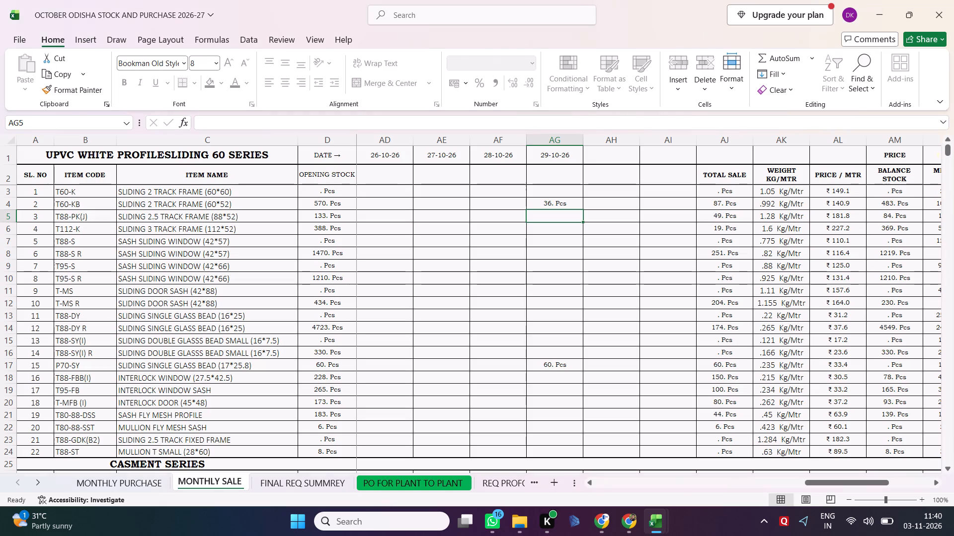
key(Down)
key(alt+Tab)
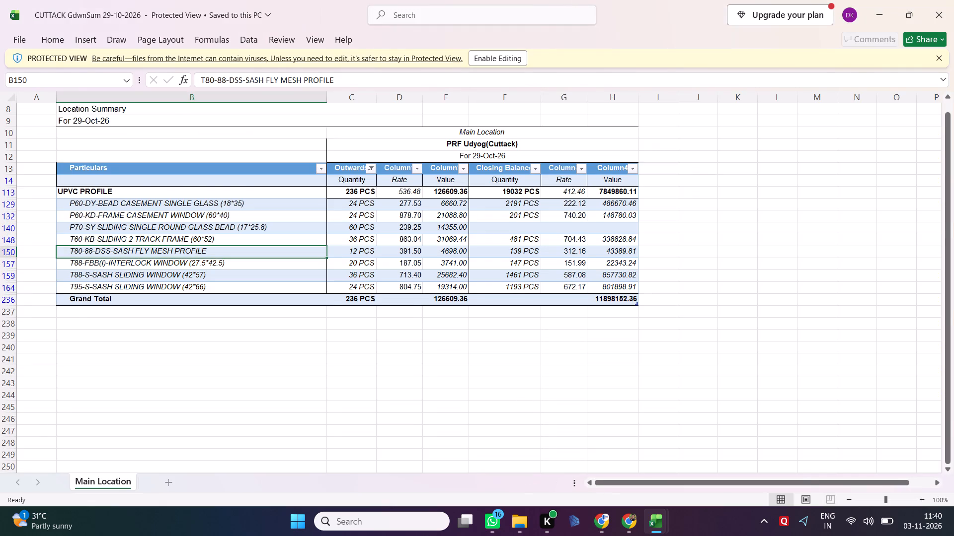
key(alt+Tab)
text(12)
key(Return)
Enter the summary's outward quantity of 20 pcs for T88-FBB(I) interlock window (27.5*42.5) under 29-10-26.
key(alt+Tab)
key(Down)
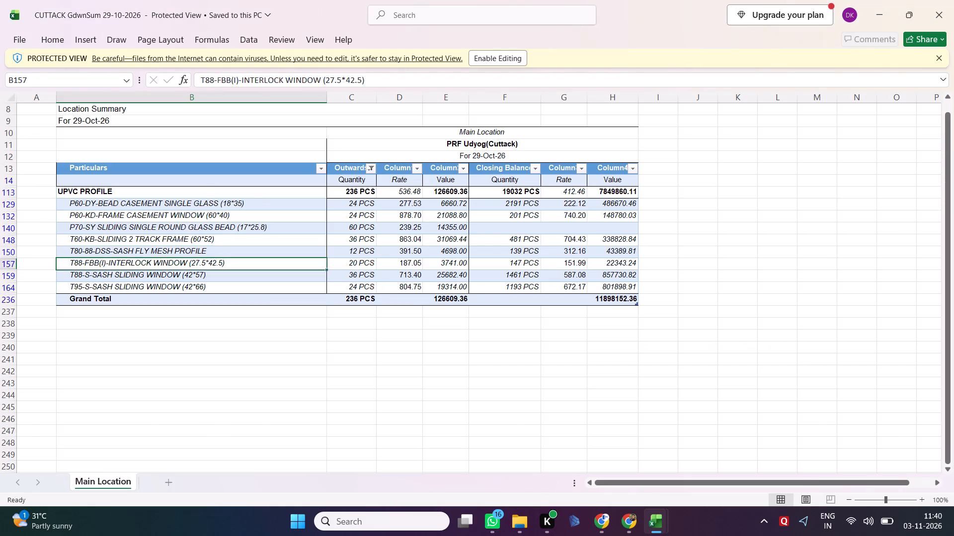
key(alt+Tab)
key(Up)
key(Up)
key(Up)
key(Up)
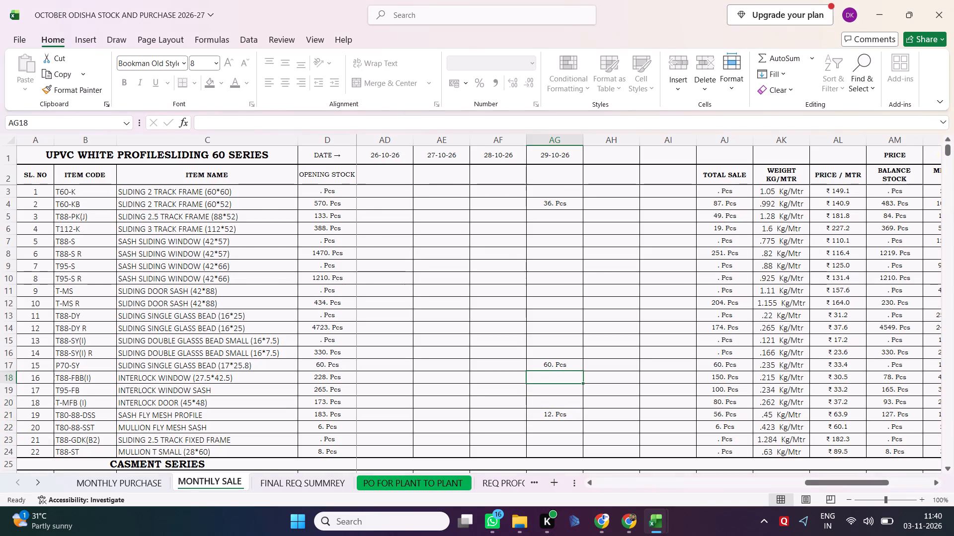
key(alt+Tab)
key(alt+Tab)
text(20)
key(Return)
key(alt+Tab)
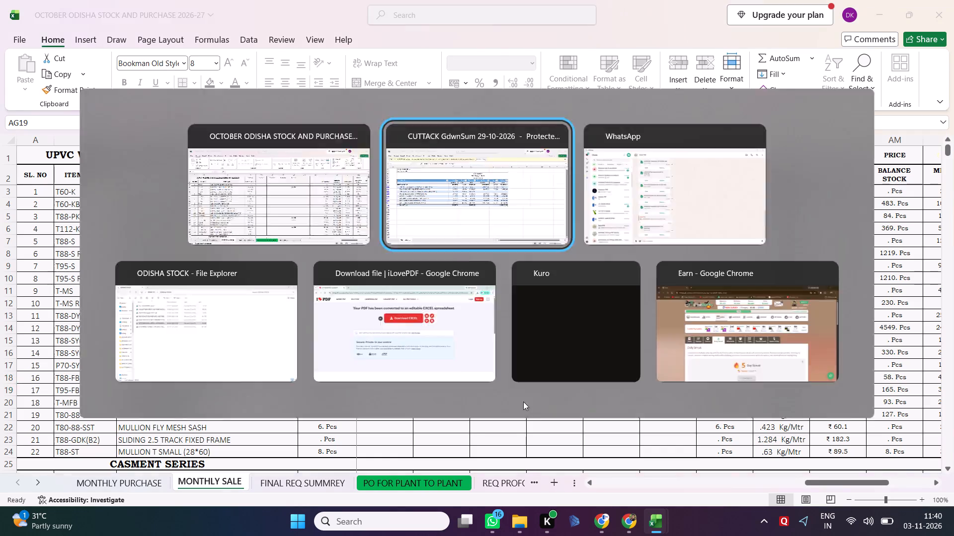
Enter the summary's outward quantity of 36 pcs for T88-S R sash sliding window (42*57) under 29-10-26.
key(Down)
key(alt+Tab)
key(Up)
key(Up)
key(Up)
key(Up)
key(Up)
key(Up)
key(Up)
key(Up)
key(Up)
key(Up)
key(Up)
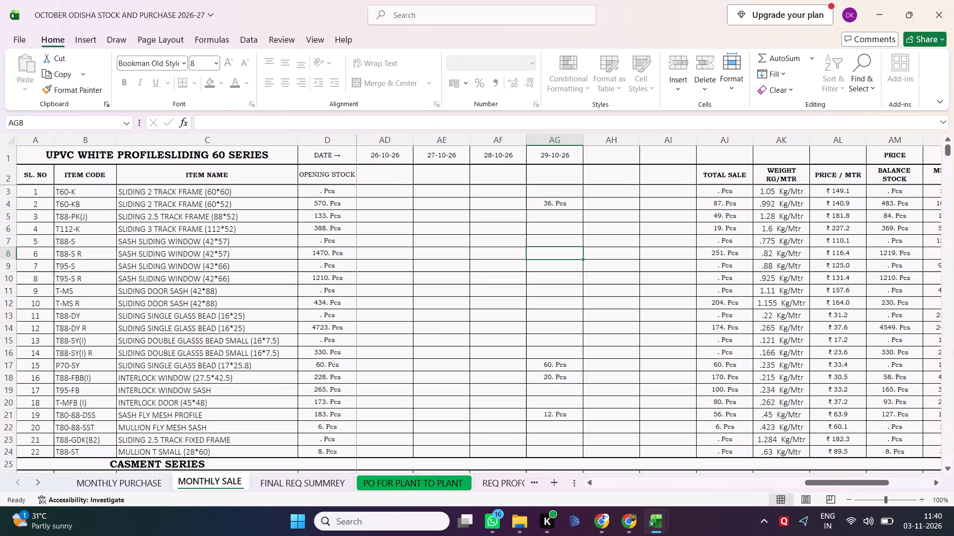
key(alt+Tab)
key(alt+Tab)
text(36)
key(Return)
Enter the summary's outward quantity of 24 pcs for T95-S R sash sliding window (42*66) under 29-10-26.
key(alt+Tab)
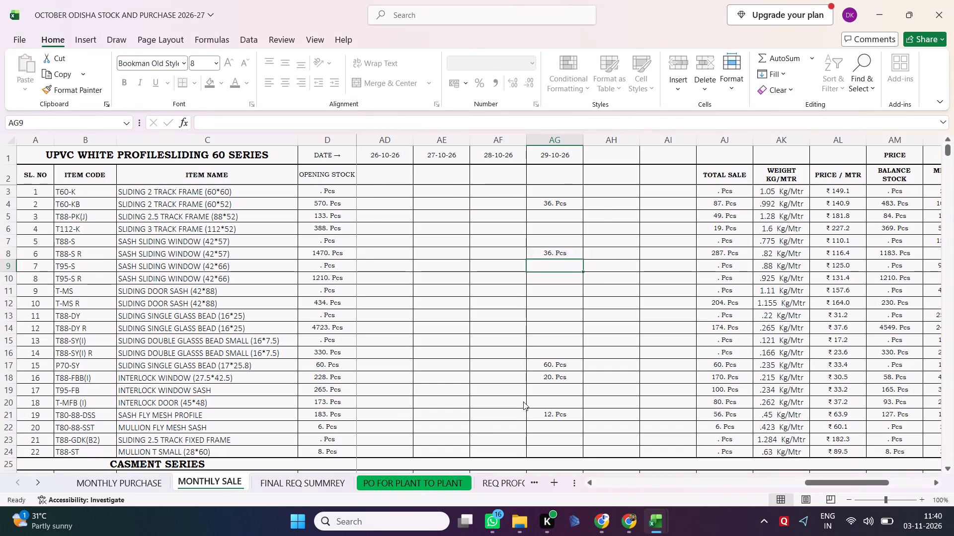
key(Down)
key(alt+Tab)
key(Down)
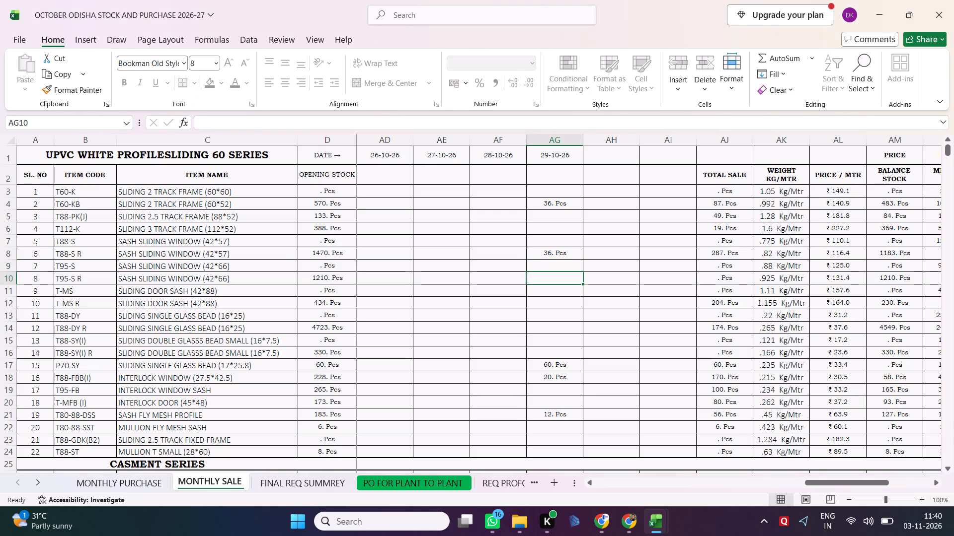
key(alt+Tab)
key(alt+Tab)
text(24)
key(Return)
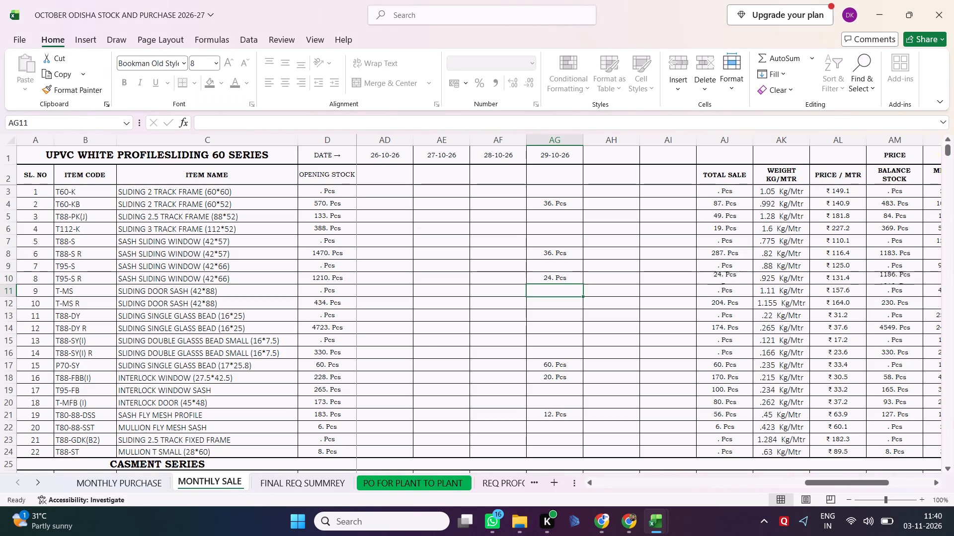
Save the October Odisha stock workbook and close the Cuttack summary for 29-10-2026.
key(ctrl+s)
key(alt+Tab)
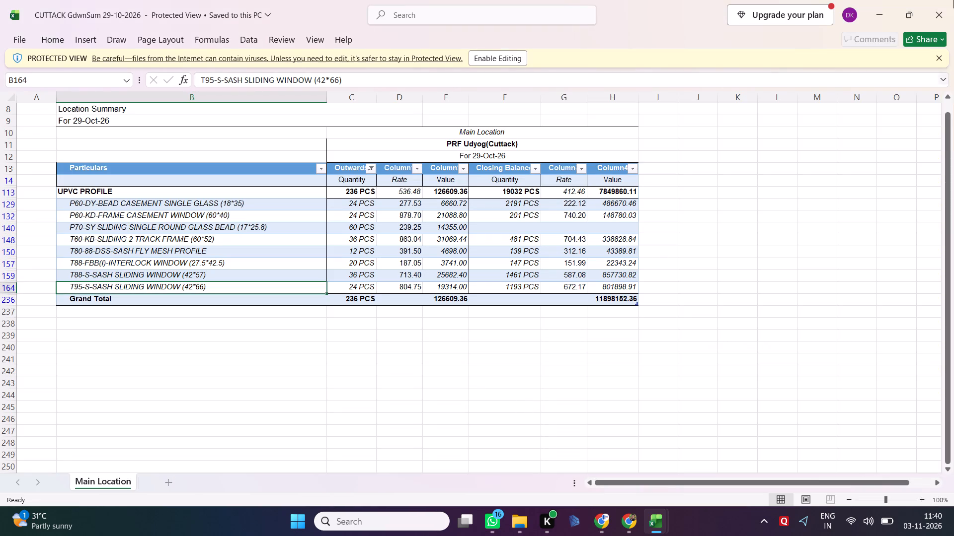
click(953, 0)
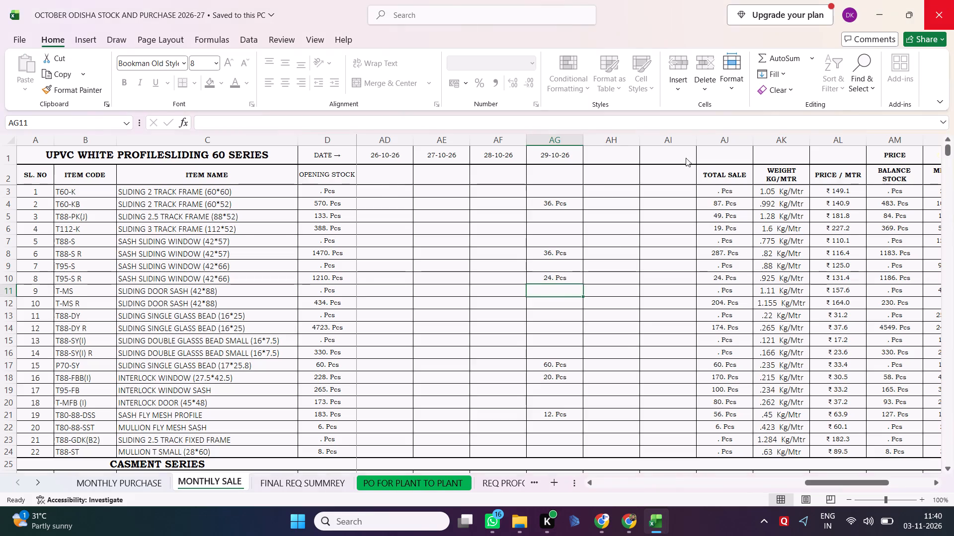
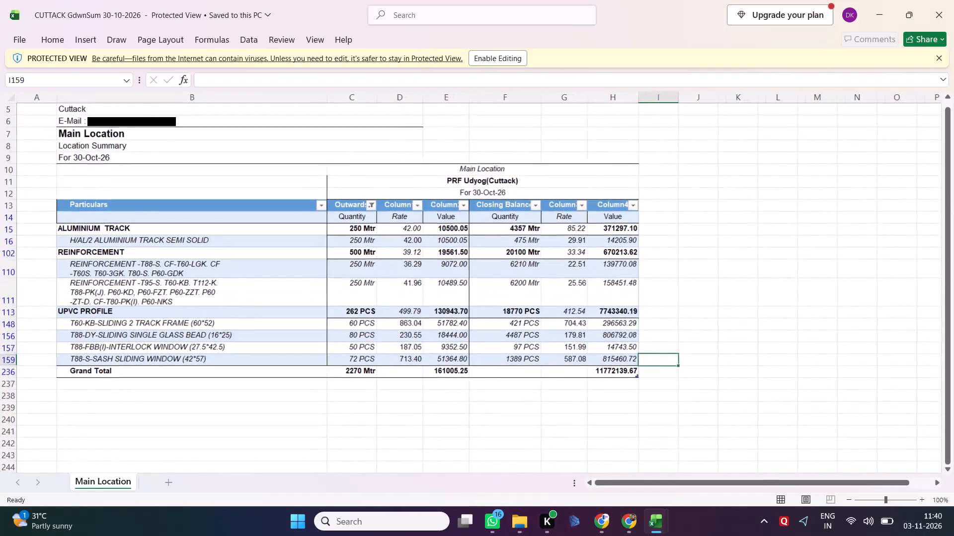
Enter the date 30-10 as the header of the column after 29-10-26 on MONTHLY SALE.
key(alt+Tab)
click(610, 165)
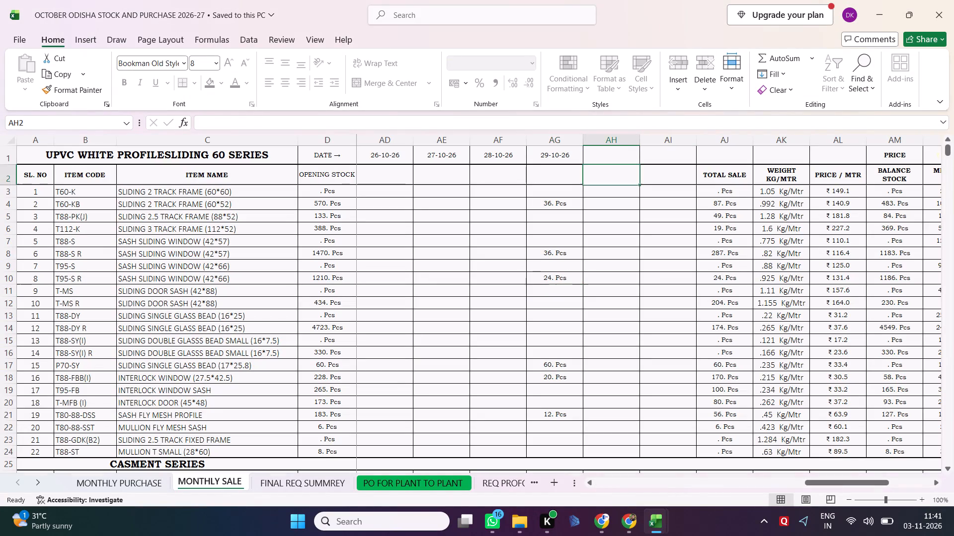
key(Up)
text(30-10)
key(Return)
key(Return)
Enter the summary's outward quantity of 250 metres for H/AL/2 aluminium track semi solid under 30-10-26.
key(alt+Tab)
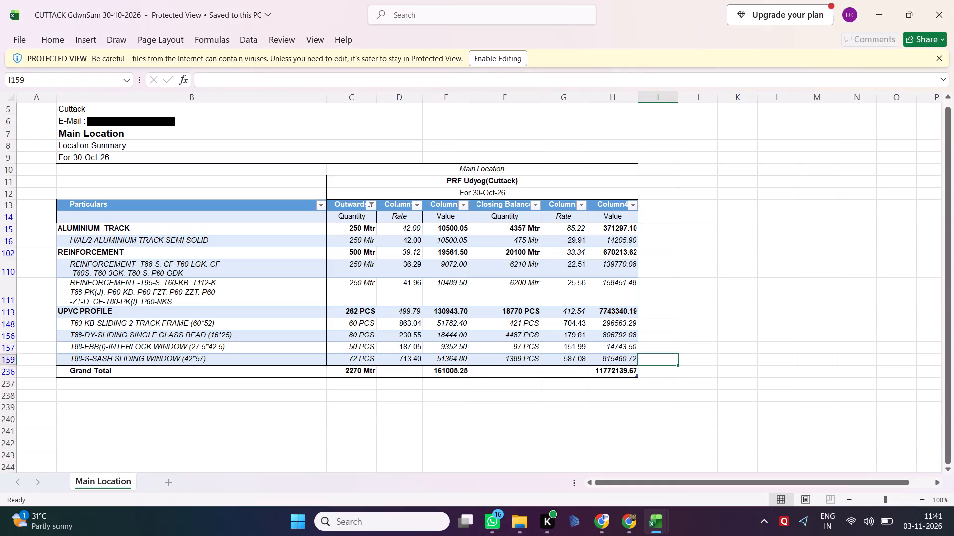
key(Up)
key(Up)
key(Up)
key(Up)
key(Up)
key(Up)
key(Up)
key(Up)
key(Up)
key(Up)
key(Left)
key(Left)
key(Left)
key(Left)
key(Left)
key(Left)
key(Left)
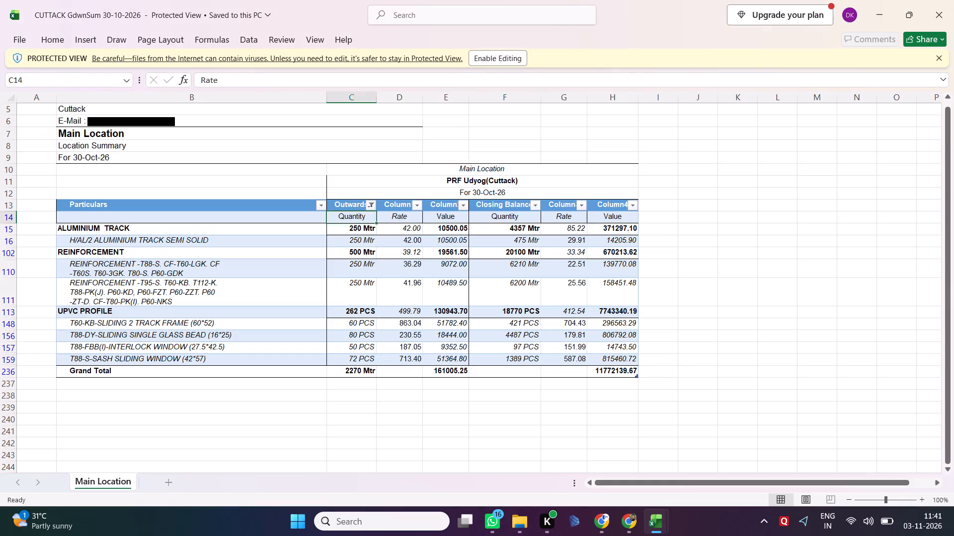
key(Down)
key(Down)
key(alt+Tab)
scroll(768, 253, left, 1)
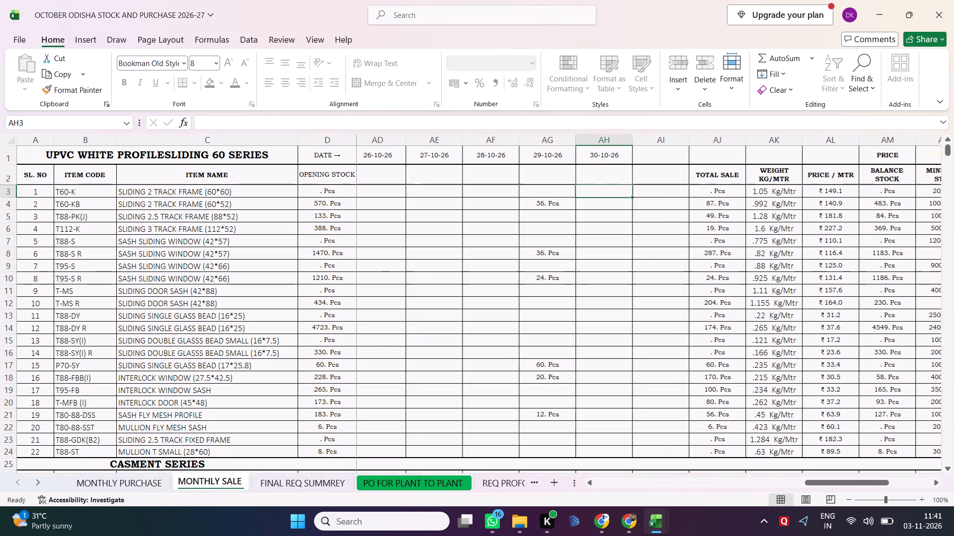
scroll(768, 253, left, 2)
scroll(555, 305, down, 11)
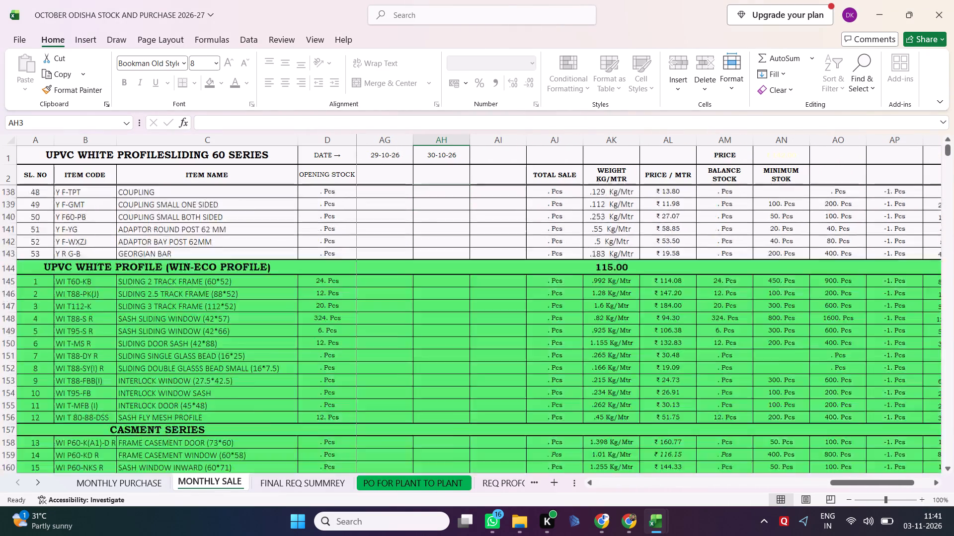
scroll(555, 305, down, 7)
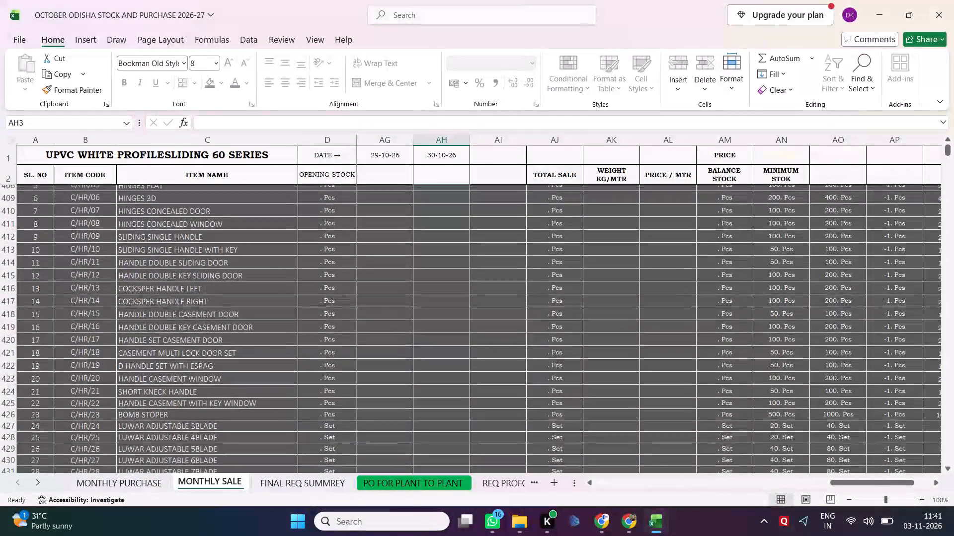
scroll(555, 305, down, 1)
click(440, 236)
key(alt+Tab)
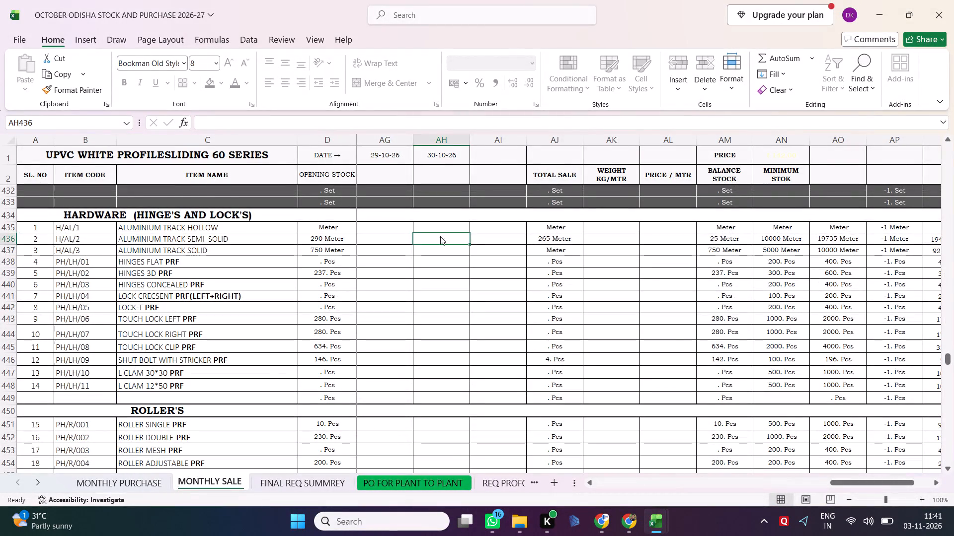
key(alt+Tab)
text(250)
key(Return)
Enter the summary's outward quantity of 250 metres for the R T88-S reinforcement under 30-10-26.
key(alt+Tab)
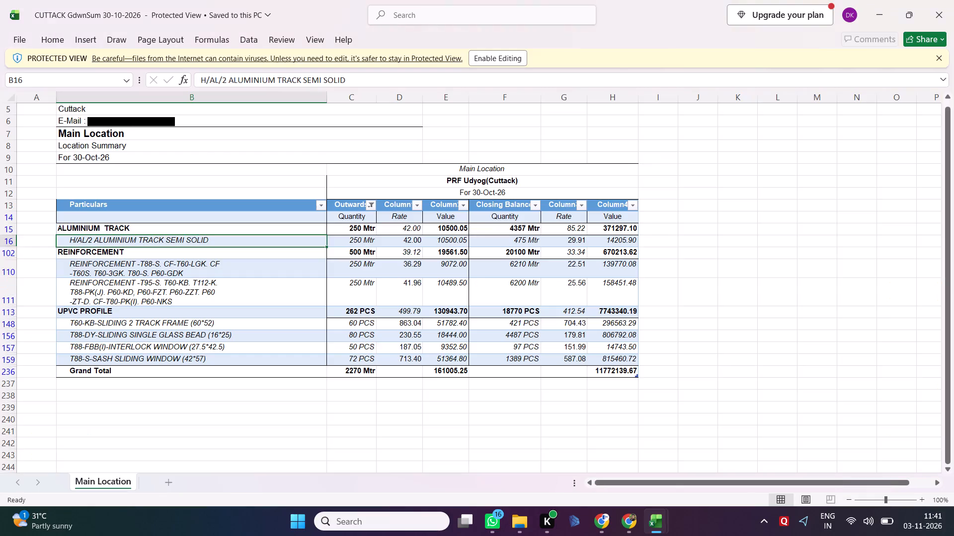
key(Down)
key(alt+Tab)
key(alt+Tab)
key(Down)
key(alt+Tab)
key(Up)
key(Up)
key(Up)
key(Up)
key(Up)
key(Up)
key(Up)
key(Up)
key(Up)
key(Up)
key(Up)
key(Up)
key(Up)
key(Up)
key(Up)
key(Up)
key(Up)
key(Up)
key(Up)
key(Up)
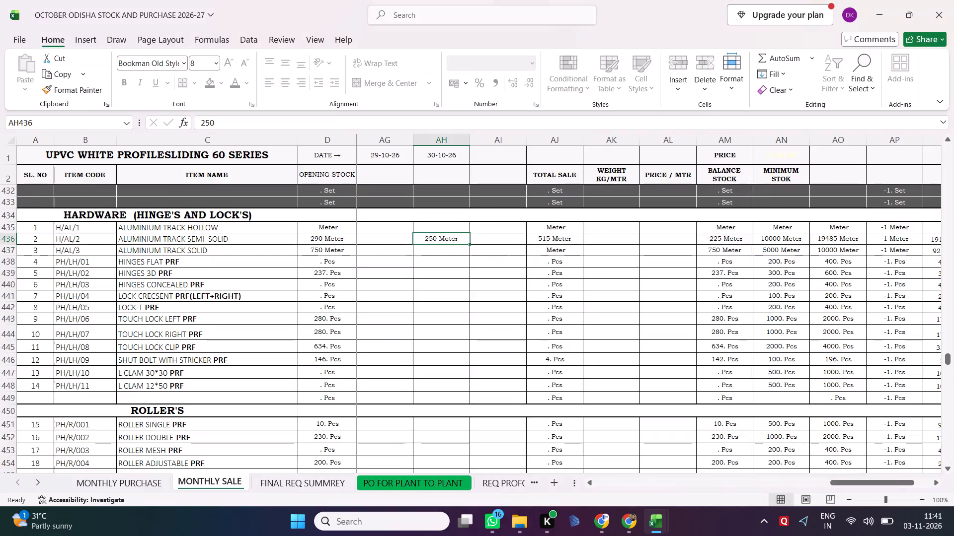
key(alt+Tab)
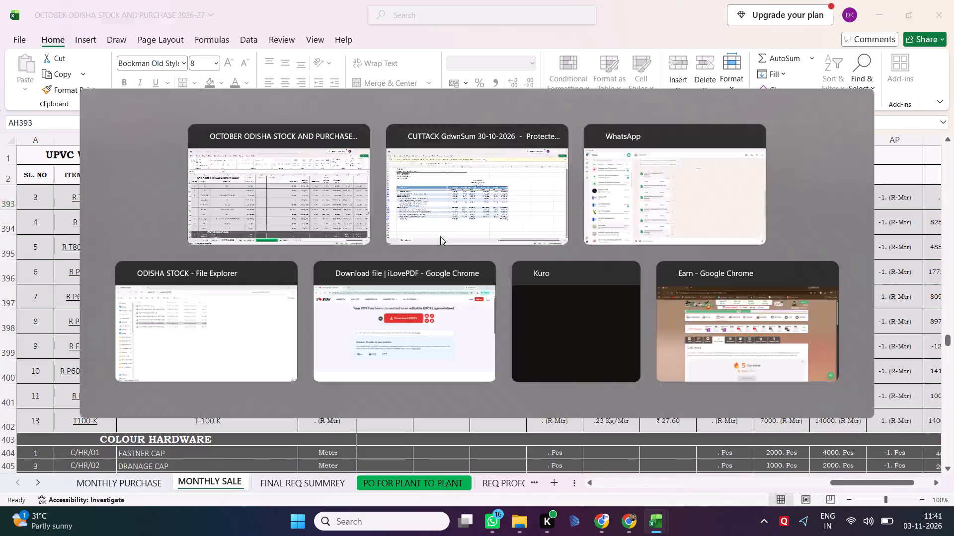
key(alt+Tab)
key(Up)
key(Up)
key(Down)
key(Down)
key(Down)
key(Down)
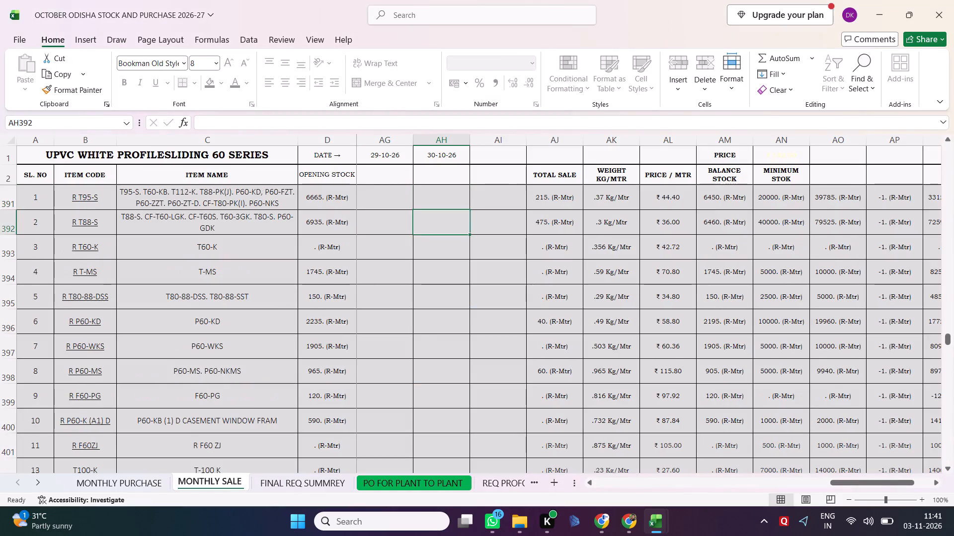
key(Up)
key(Up)
key(alt+Tab)
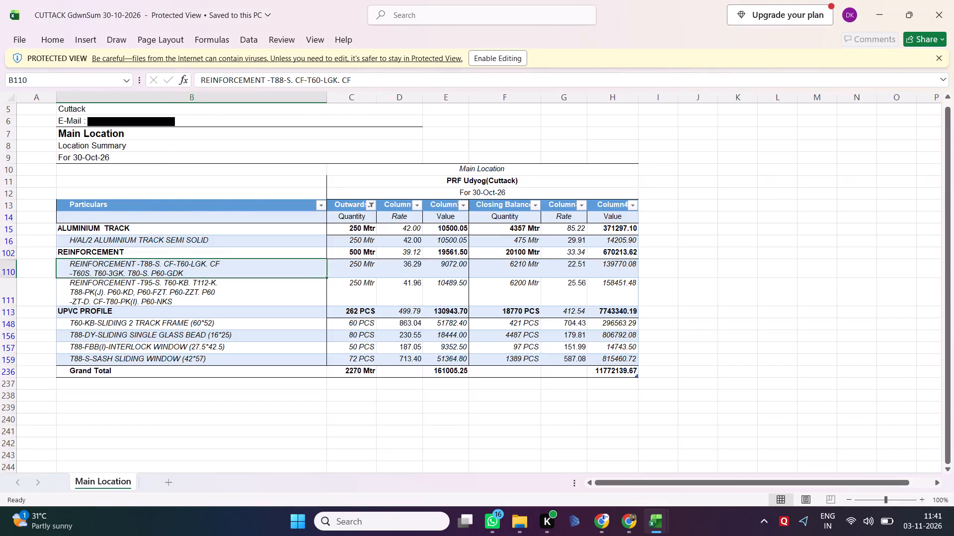
key(alt+Tab)
key(Up)
key(alt+Tab)
key(alt+Tab)
text(250)
key(Return)
Enter the summary's outward quantity of 250 metres for the R T95-S reinforcement under 30-10-26.
key(alt+Tab)
key(Down)
key(alt+Tab)
key(Up)
key(Up)
key(alt+Tab)
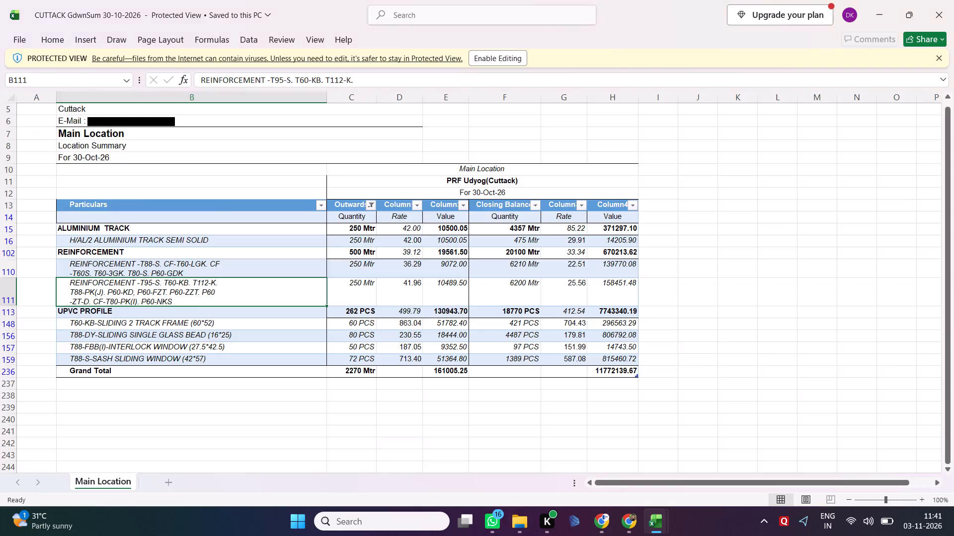
key(alt+Tab)
text(250)
key(Return)
Enter the summary's outward quantity of 60 pcs for T60-KB sliding 2 track frame (60*52) under 30-10-26.
key(alt+Tab)
key(Down)
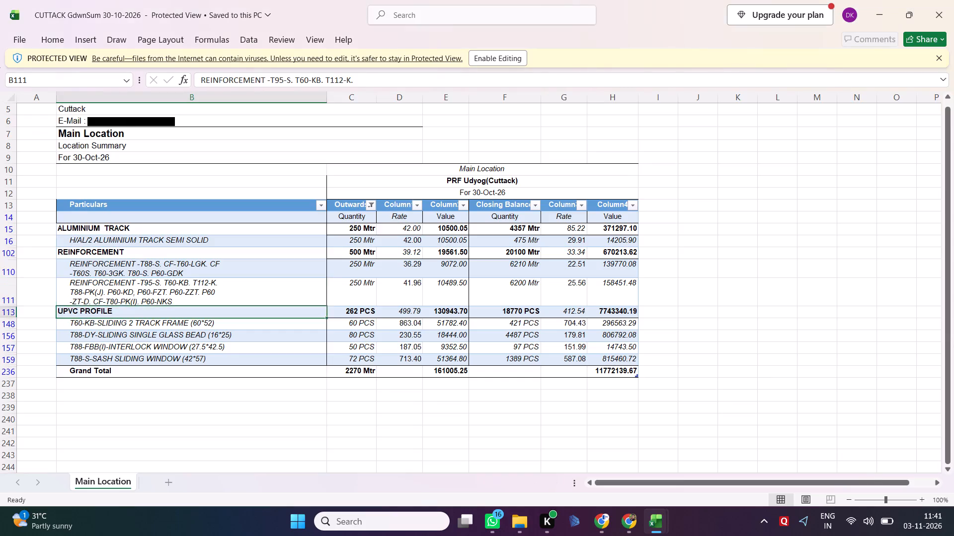
key(Down)
key(alt+Tab)
scroll(440, 236, up, 16)
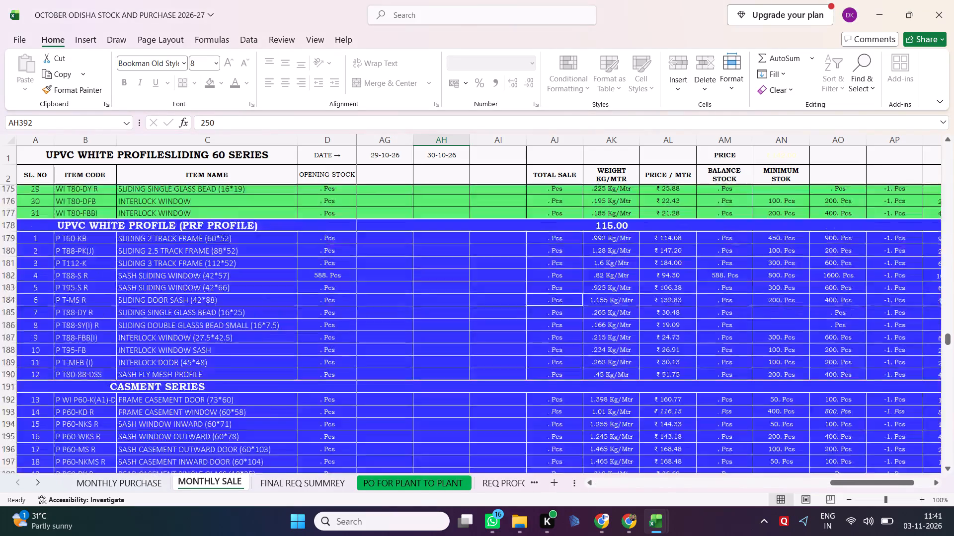
scroll(440, 236, up, 9)
click(440, 214)
key(alt+Tab)
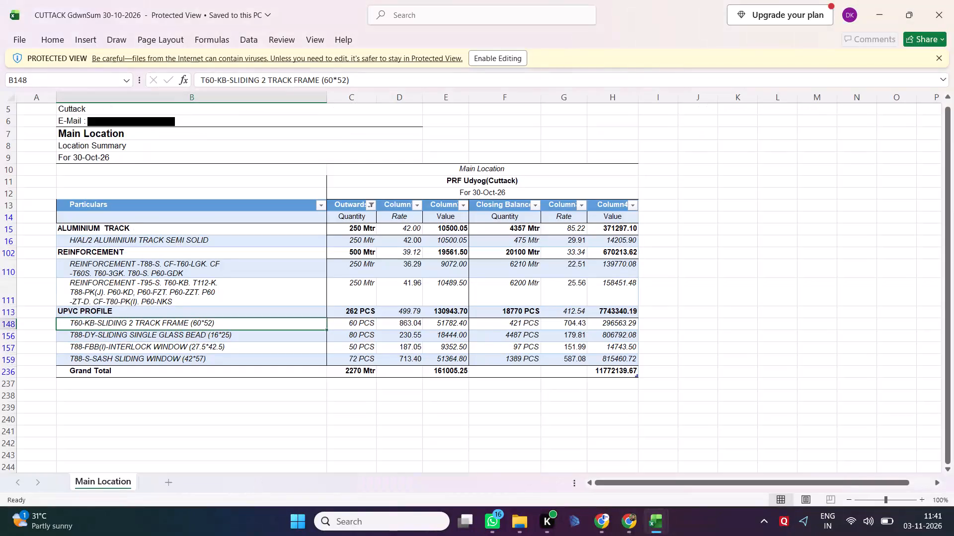
key(alt+Tab)
key(Up)
key(alt+Tab)
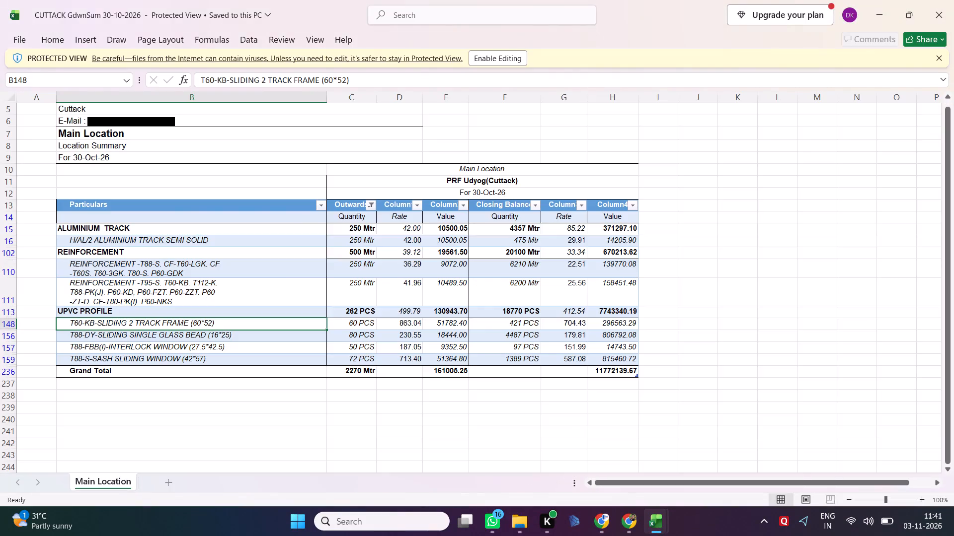
key(alt+Tab)
text(60)
key(Return)
Enter the summary's T88-DY outward quantity of 80 pcs in the T-MS R sliding door sash (42*88) row under 30-10-26.
key(alt+Tab)
key(Down)
key(alt+Tab)
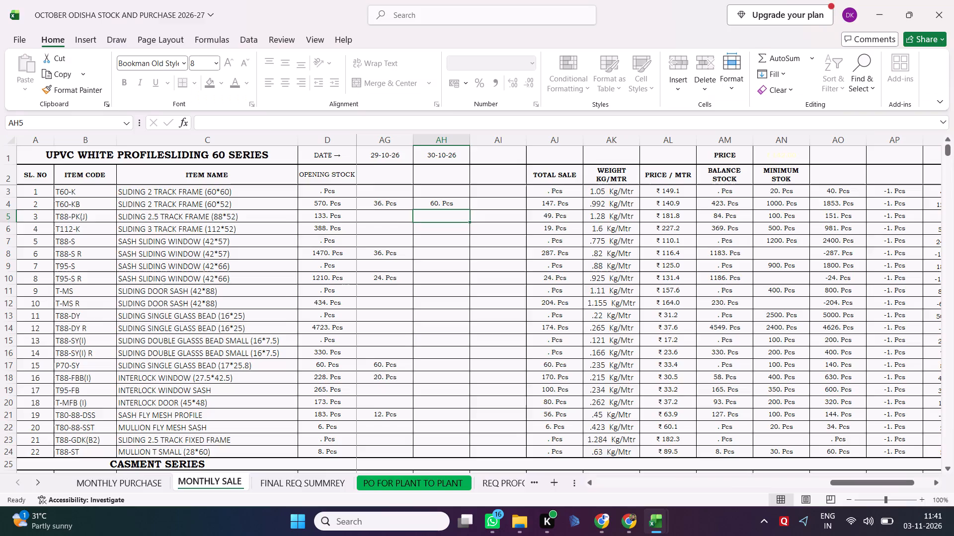
key(Down)
key(Down)
key(Down)
key(Down)
key(Down)
key(Down)
key(Down)
key(Down)
key(alt+Tab)
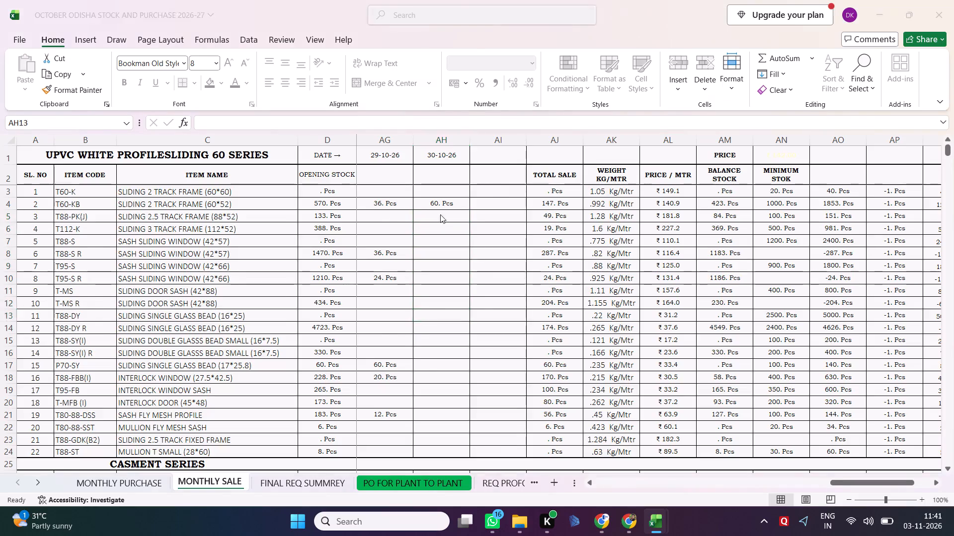
key(alt+Tab)
key(Up)
key(alt+Tab)
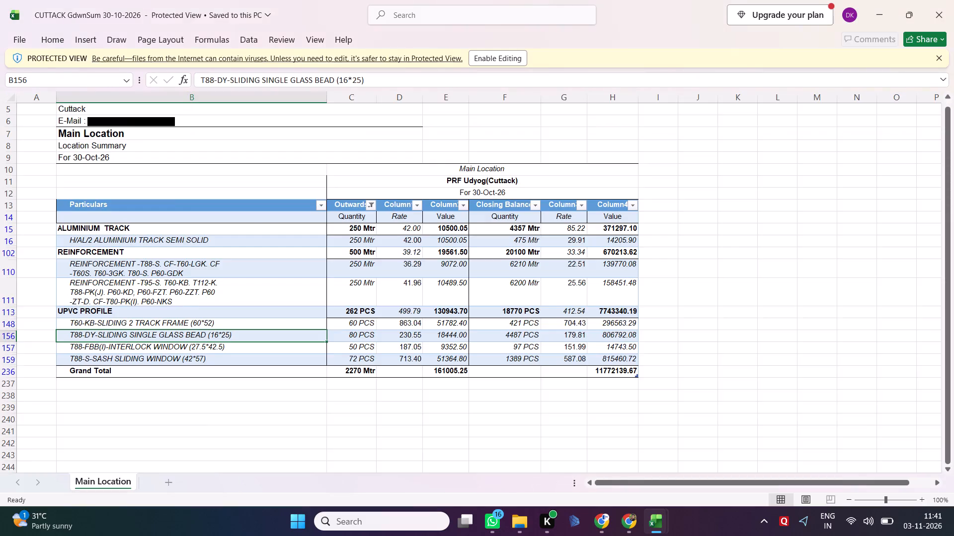
key(alt+Tab)
text(80)
key(Return)
Enter the summary's outward quantity of 50 pcs for T88-FBB(I) interlock window (27.5*42.5) under 30-10-26.
key(alt+Tab)
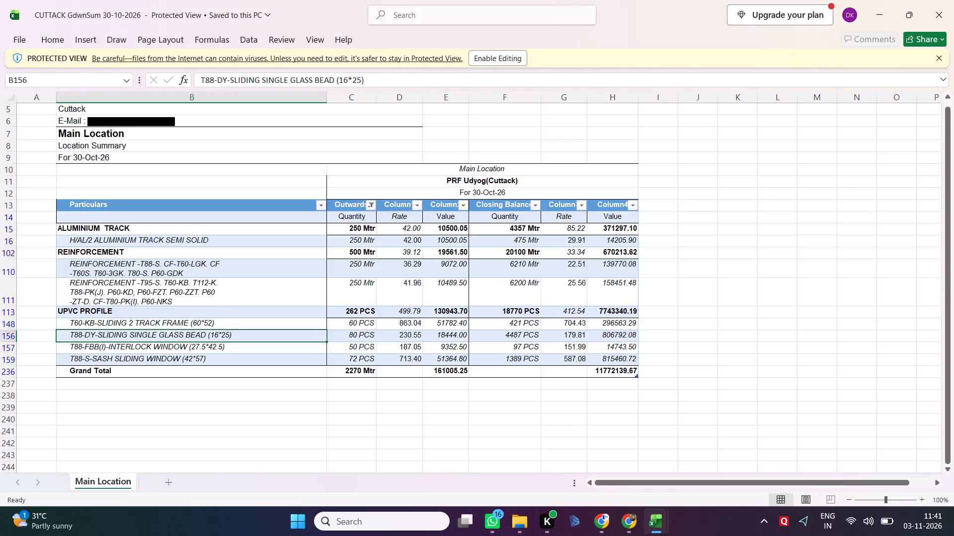
key(Down)
key(alt+Tab)
key(Down)
key(Down)
key(Down)
key(Down)
key(Down)
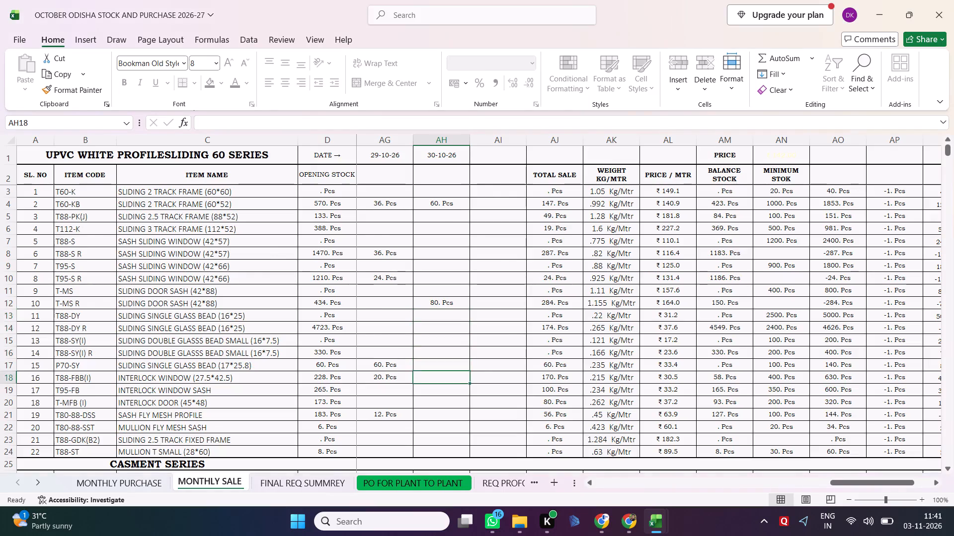
key(alt+Tab)
key(alt+Tab)
text(50)
key(Return)
Enter the summary's outward quantity of 72 pcs for T88-S R sash sliding window (42*57) under 30-10-26.
key(alt+Tab)
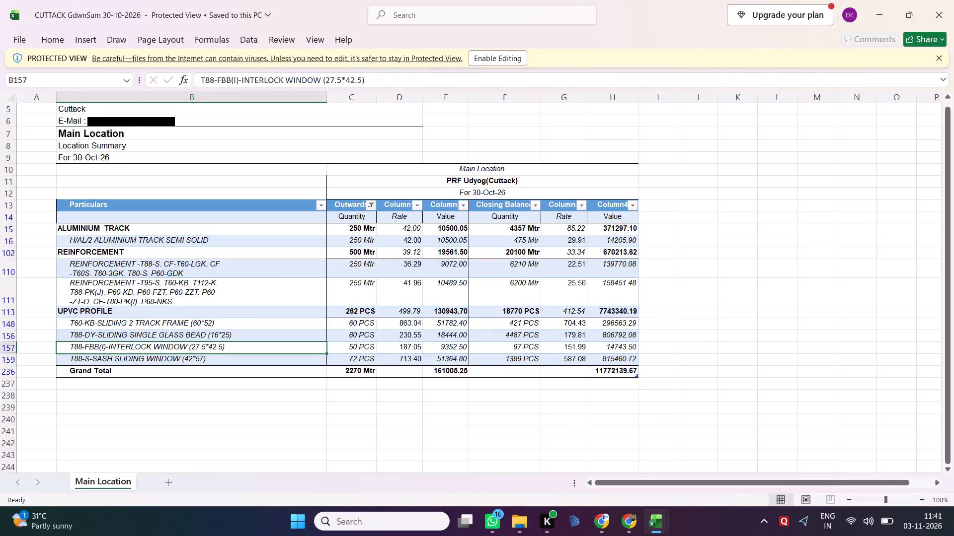
key(Down)
key(alt+Tab)
key(Up)
key(Up)
key(Up)
key(Up)
key(Up)
key(Up)
key(Up)
key(Up)
key(Up)
key(Up)
key(Up)
key(Up)
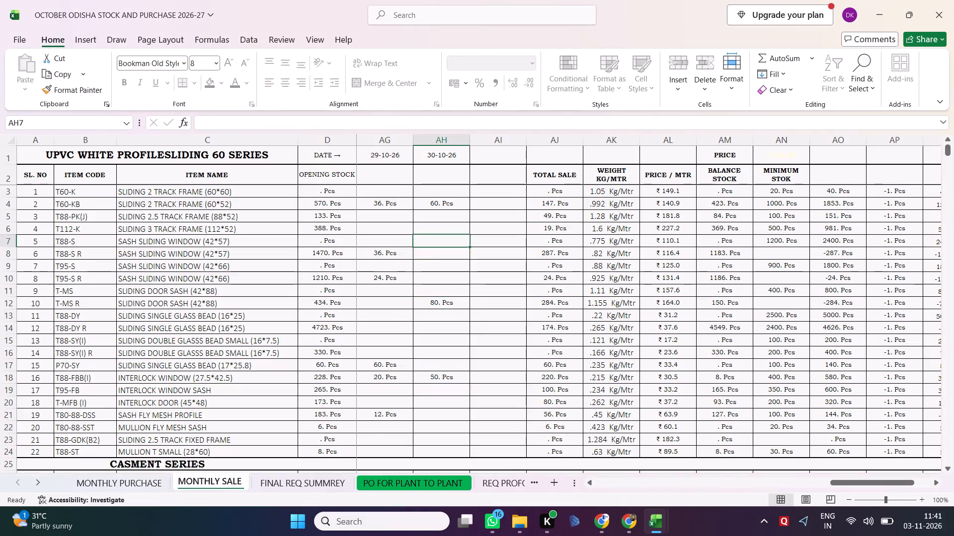
key(alt+Tab)
key(alt+Tab)
key(Down)
key(alt+Tab)
key(alt+Tab)
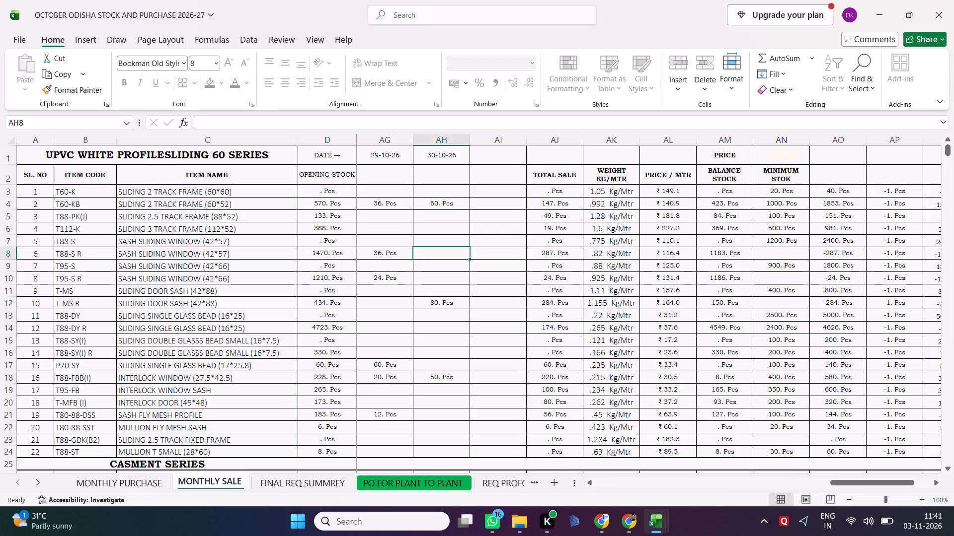
key(alt+Tab)
key(alt+Tab)
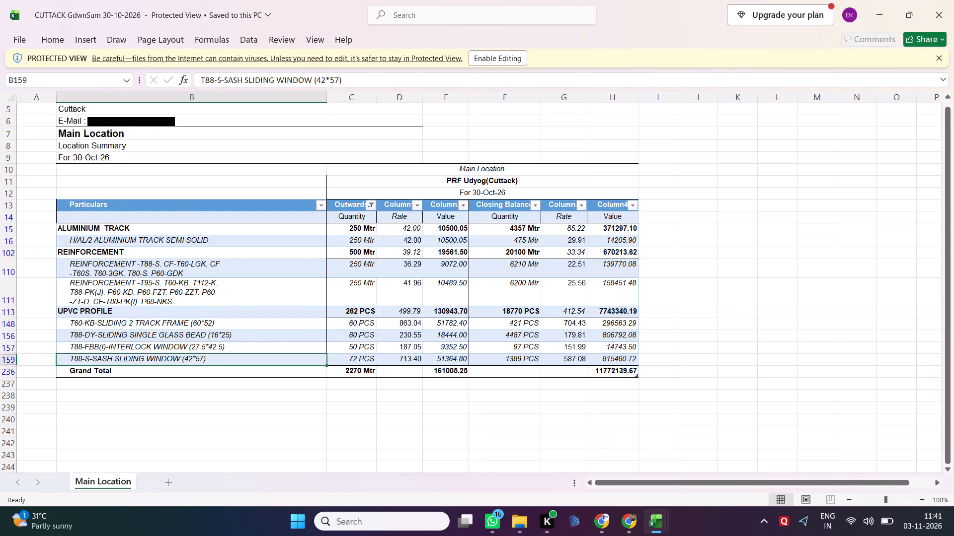
text(72)
key(Return)
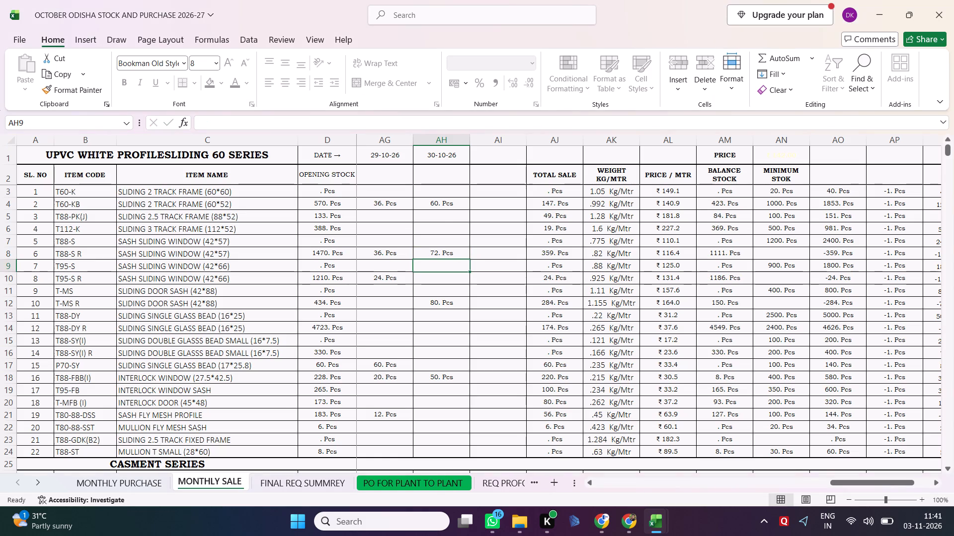
Save the October Odisha stock workbook and return to the Cuttack summary for 30-10-2026.
key(ctrl+s)
key(alt+Tab)
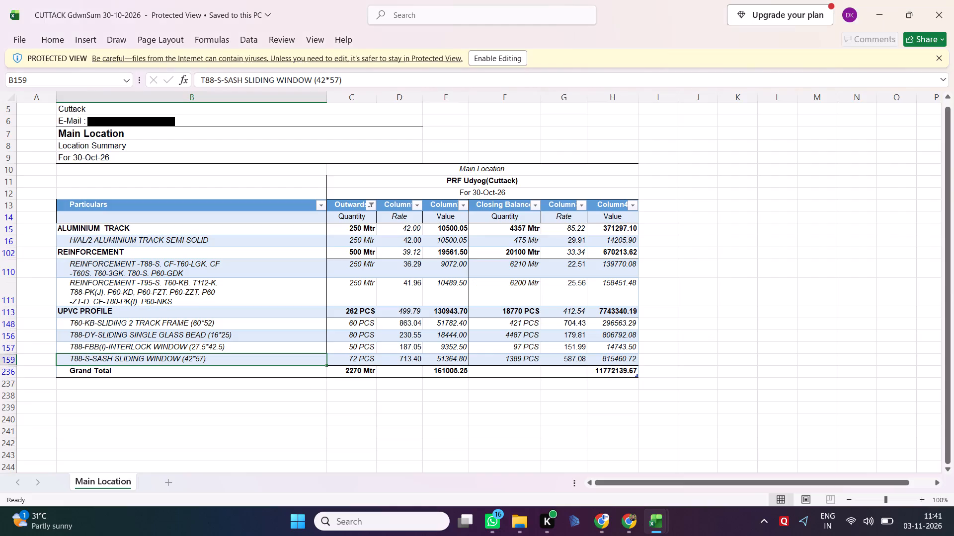
Close the Cuttack summary workbook for 30-10-2026.
click(953, 0)
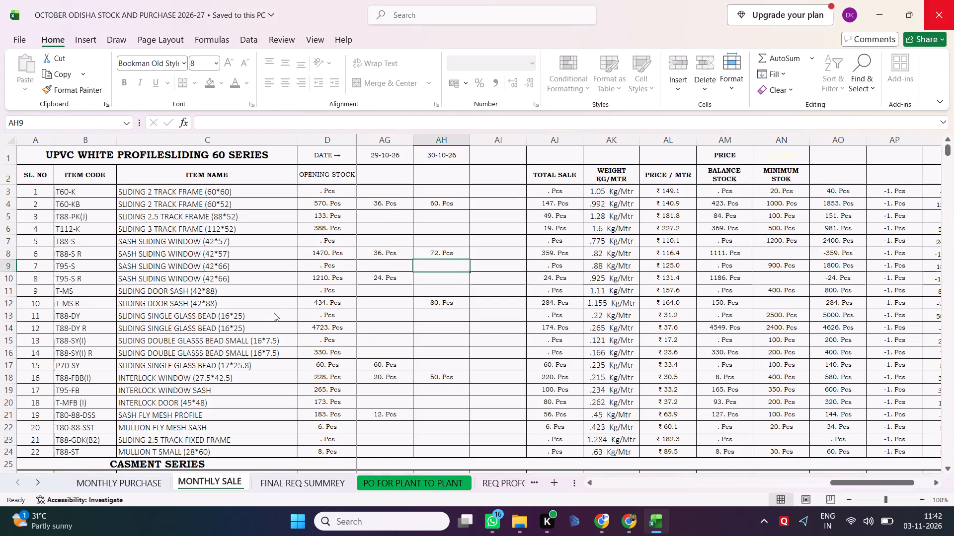
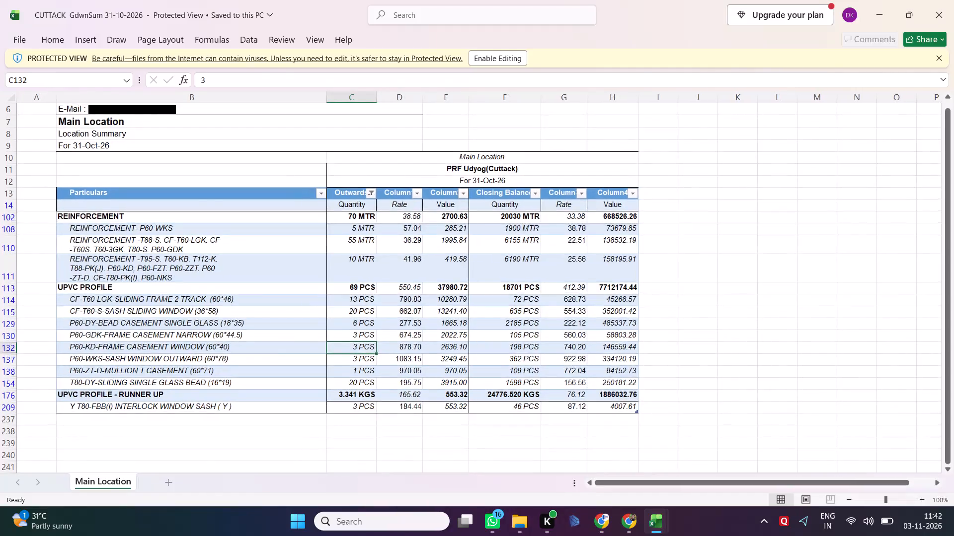
Add 31-10 as the next date column heading, after 30-10-26, in the October Odisha workbook's MONTHLY SALE sheet.
key(alt+Tab)
click(494, 157)
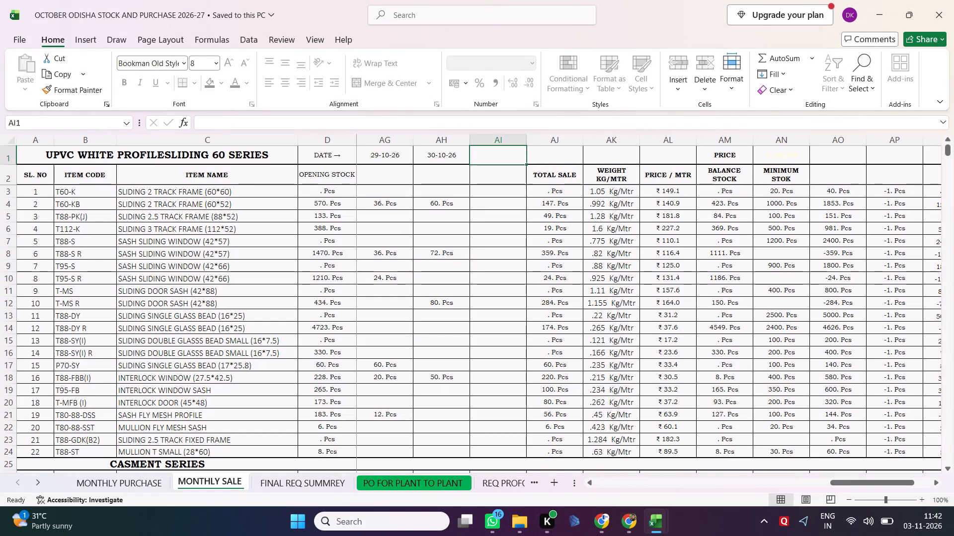
text(31-10)
key(Return)
key(Return)
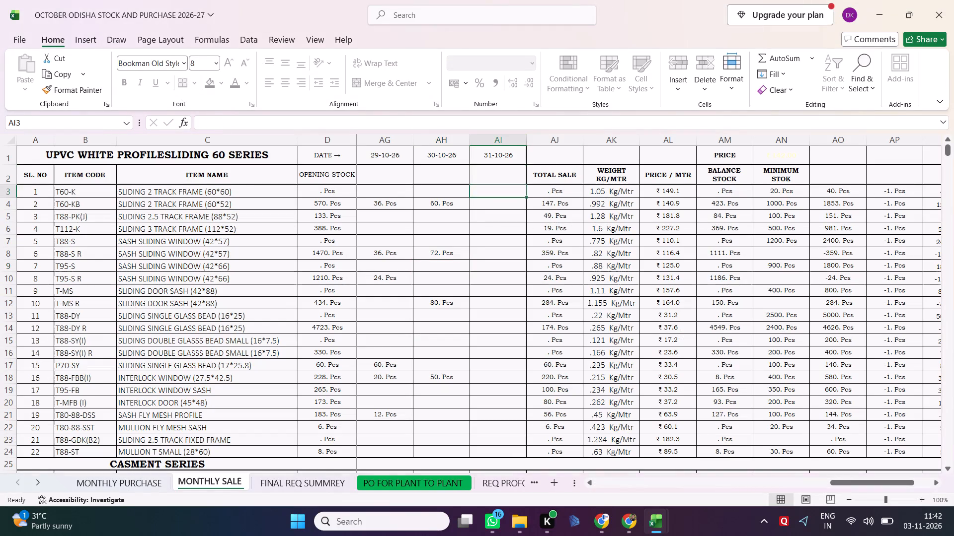
Enter the Cuttack summary's outward quantity of 5 mtr for the P60-WKS reinforcement under 31-10-26.
key(alt+Tab)
click(203, 220)
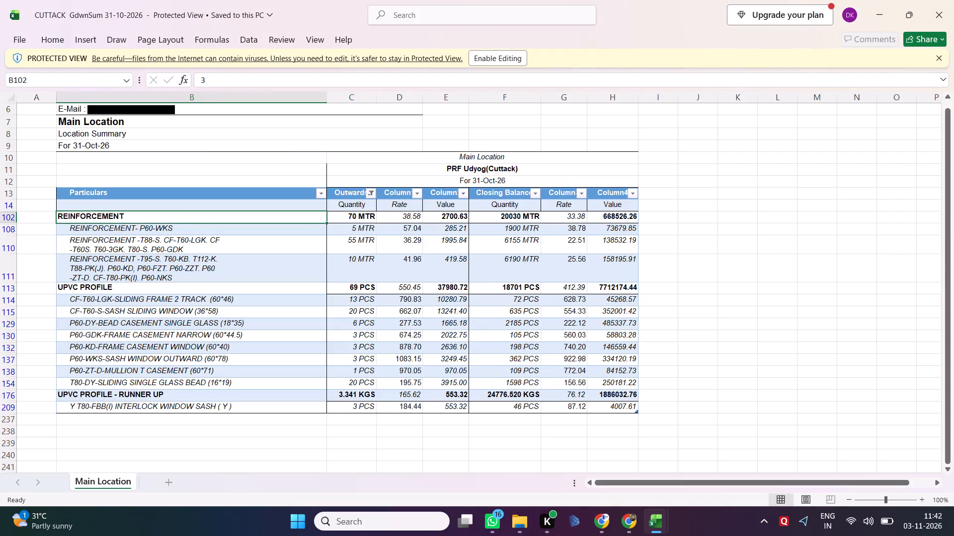
key(Up)
key(alt+Tab)
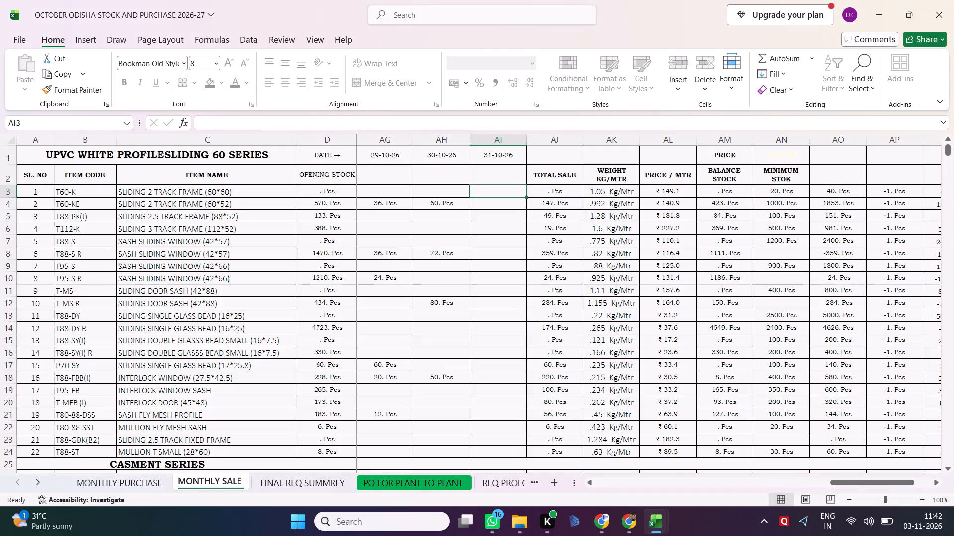
key(alt+Tab)
click(237, 228)
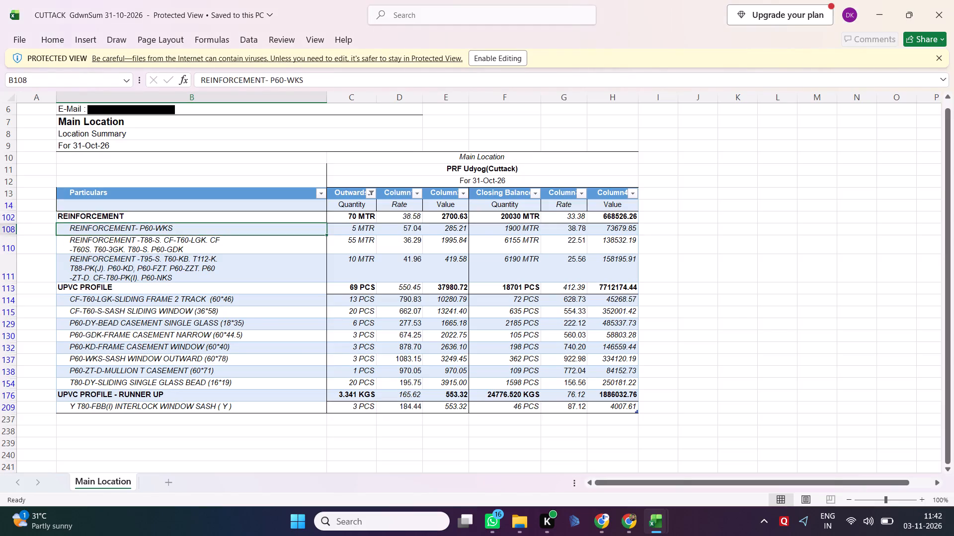
key(alt+Tab)
scroll(439, 274, left, 1)
scroll(439, 274, down, 11)
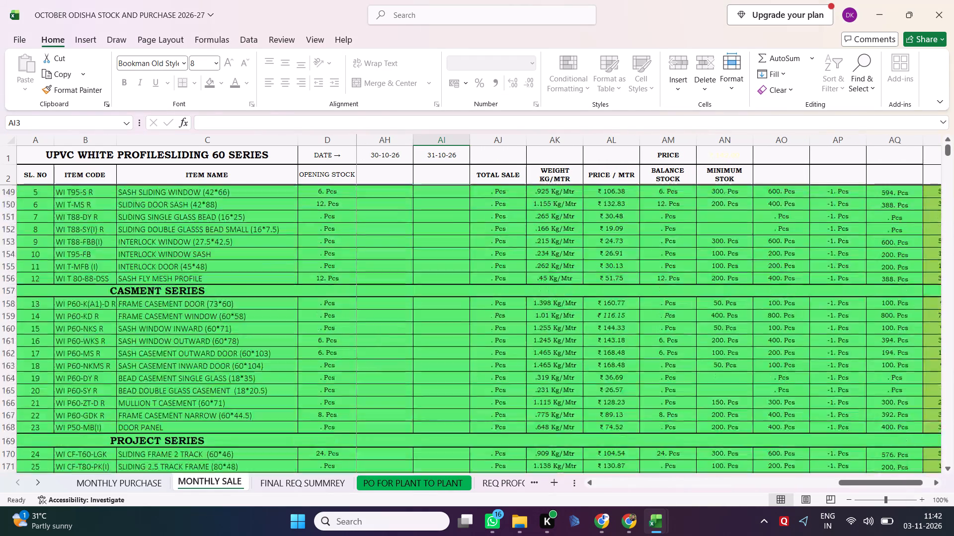
scroll(439, 274, down, 8)
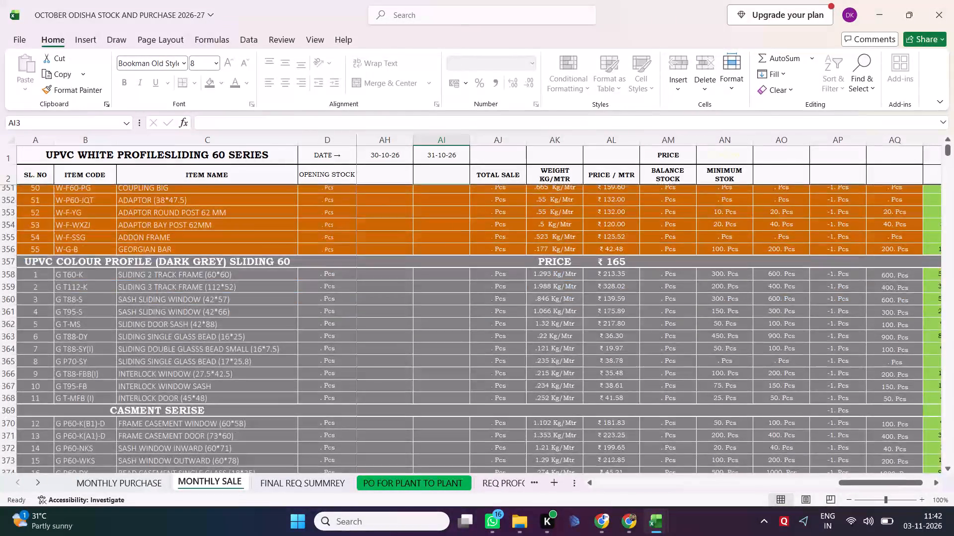
scroll(439, 274, down, 1)
scroll(439, 274, up, 2)
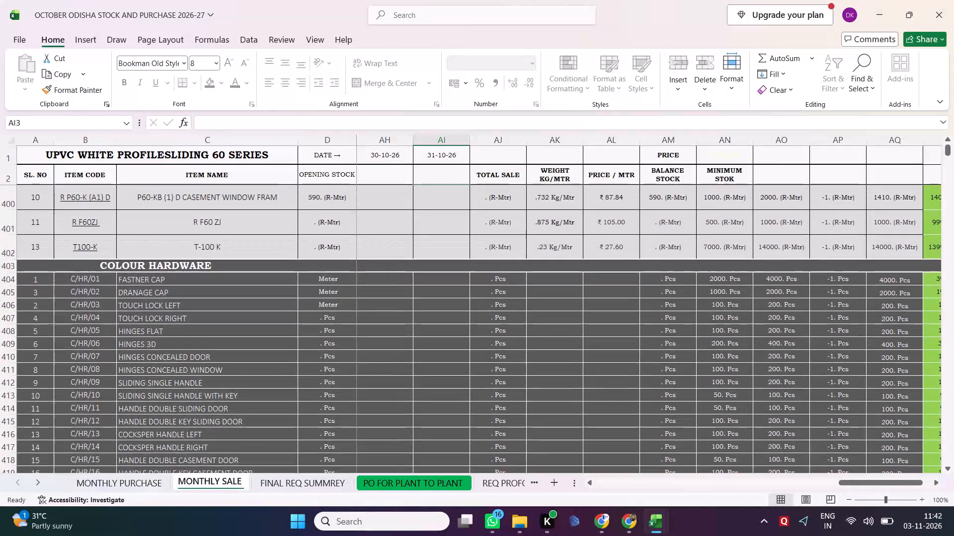
scroll(439, 274, up, 3)
click(441, 252)
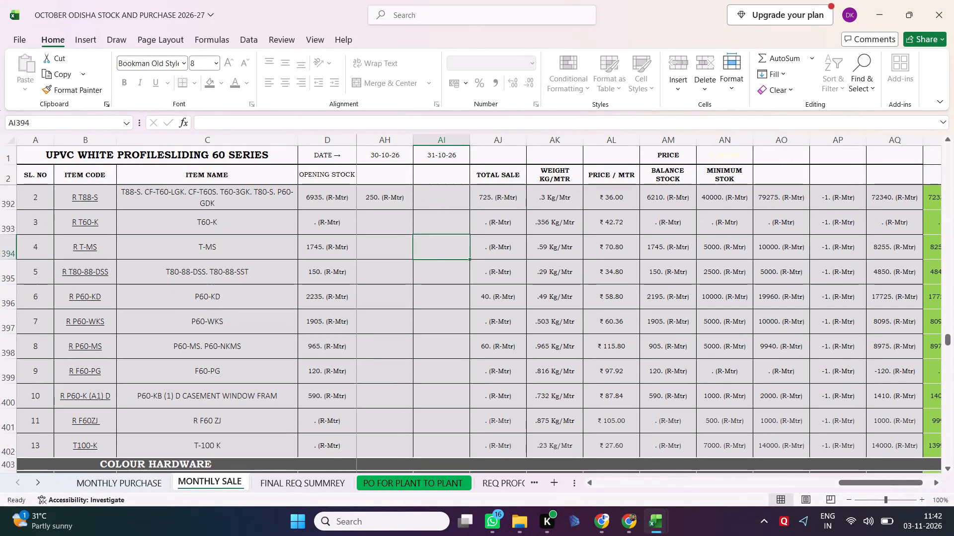
key(alt+Tab)
key(alt+Tab)
key(Up)
key(Up)
key(Up)
key(Up)
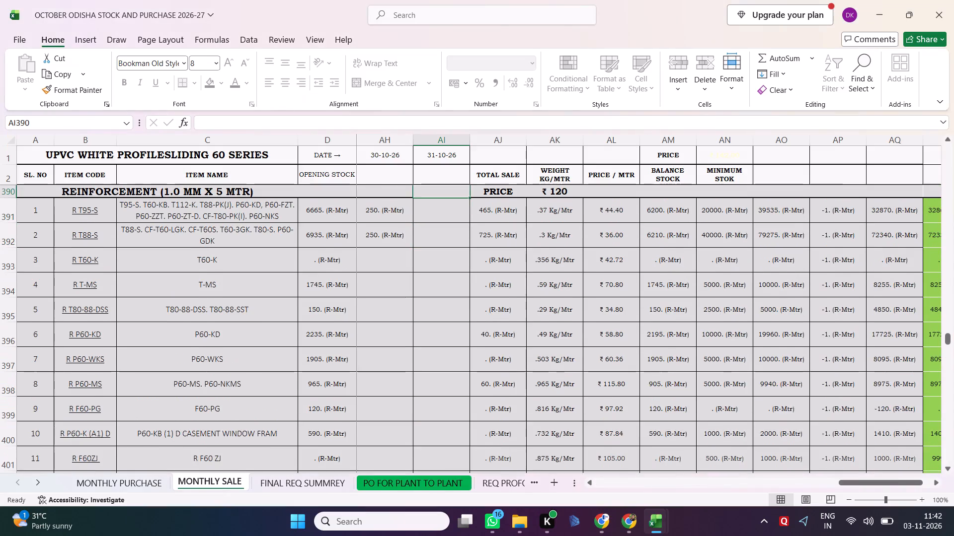
key(Down)
key(Down)
key(Down)
key(Down)
key(Down)
key(Down)
key(Down)
key(alt+Tab)
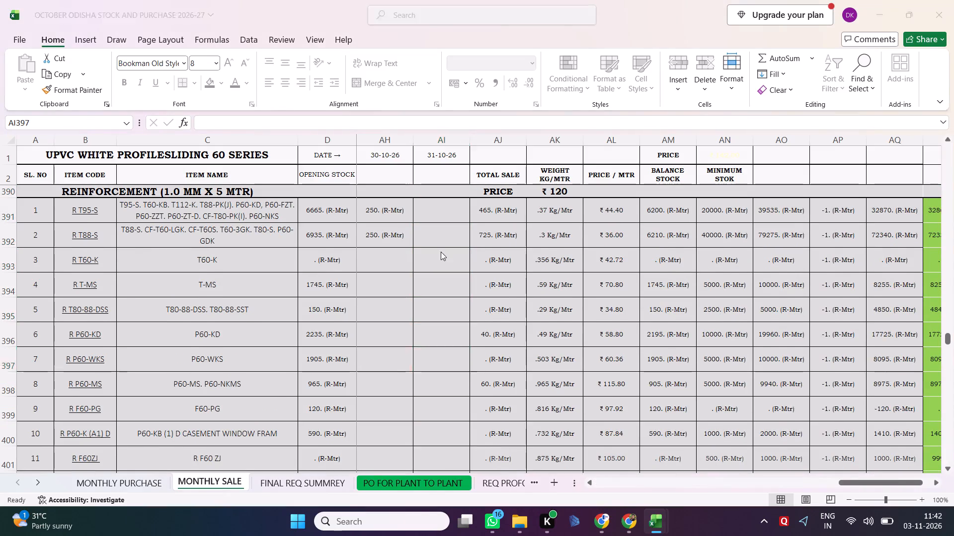
key(alt+Tab)
key(5)
key(Return)
Enter the summary's outward quantity of 55 mtr for the T88-S, CF-T60-LGK reinforcement (R T88-S) under 31-10-26.
key(alt+Tab)
key(Down)
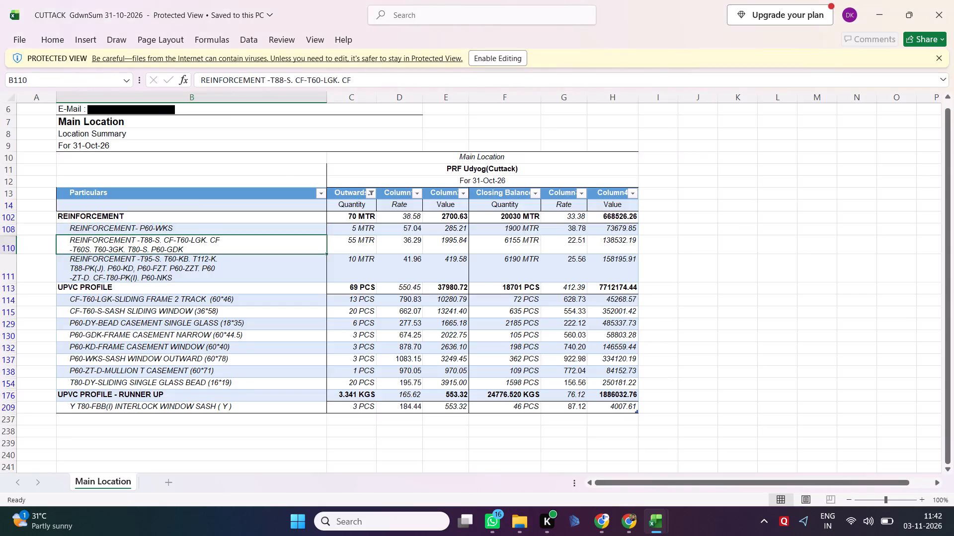
key(alt+Tab)
key(Up)
key(Up)
key(Up)
key(Up)
key(Up)
key(Up)
key(alt+Tab)
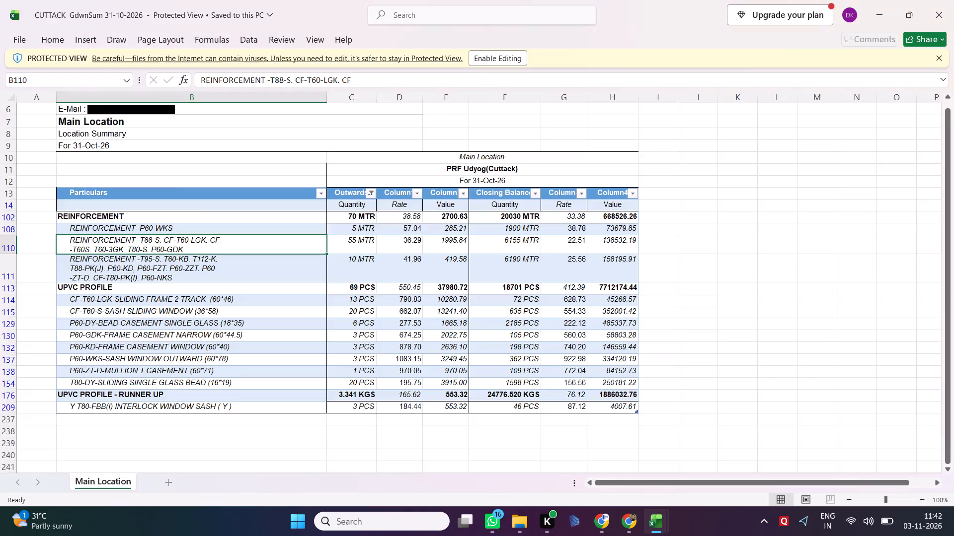
key(alt+Tab)
text(55)
key(Return)
Enter the summary's outward quantity of 10 mtr for the T95-S, T60-KB reinforcement (R T95-S) under 31-10-26.
key(alt+Tab)
key(Down)
key(alt+Tab)
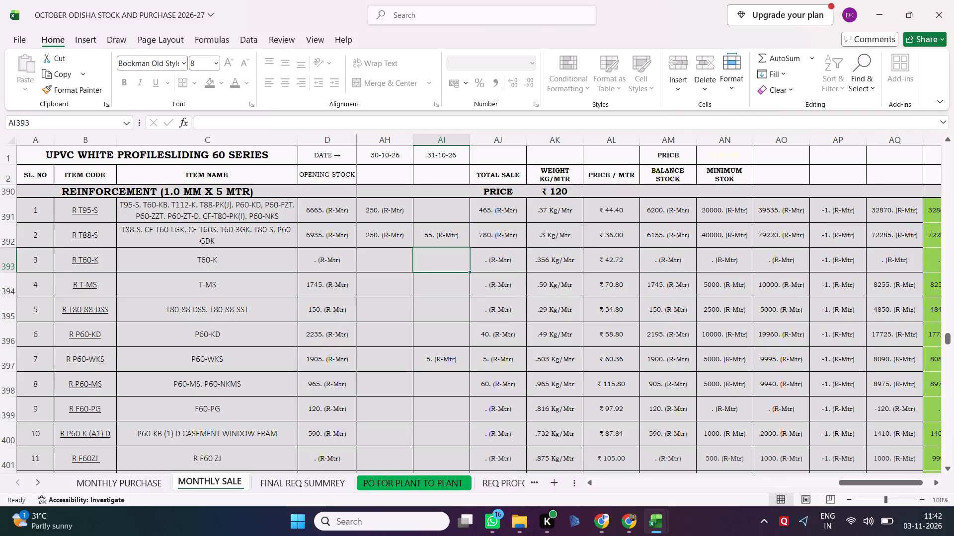
key(Up)
key(Up)
key(alt+Tab)
key(alt+Tab)
text(10)
key(Return)
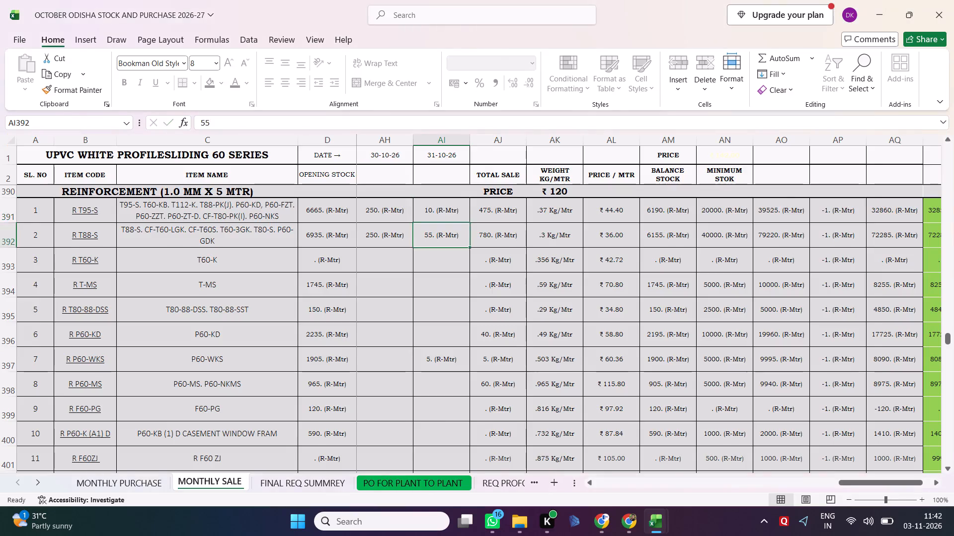
Enter the summary's outward quantity of 13 pcs for white CF-T60-LGK sliding frame 2 track (60*46) under 31-10-26.
key(alt+Tab)
key(Down)
key(Down)
key(alt+Tab)
scroll(441, 252, up, 10)
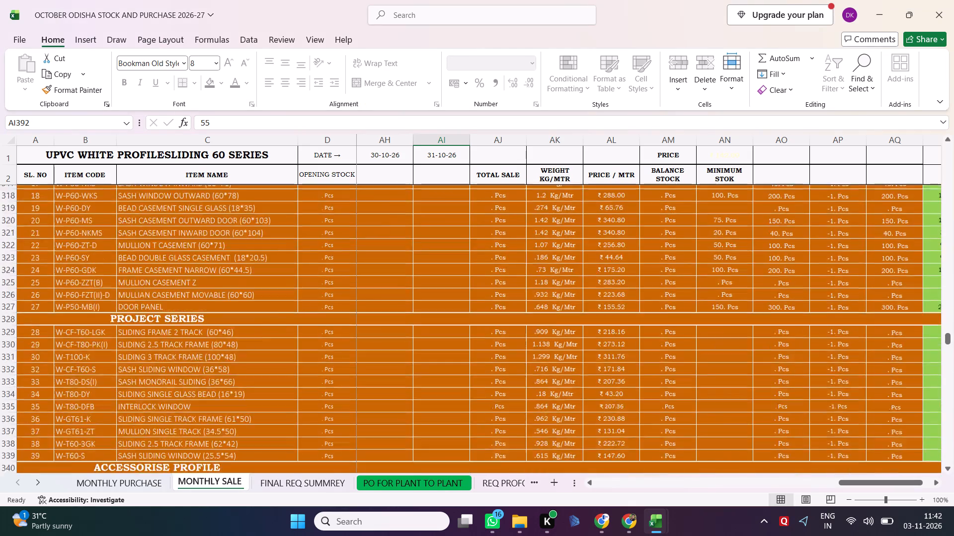
scroll(441, 252, up, 7)
click(441, 252)
key(alt+Tab)
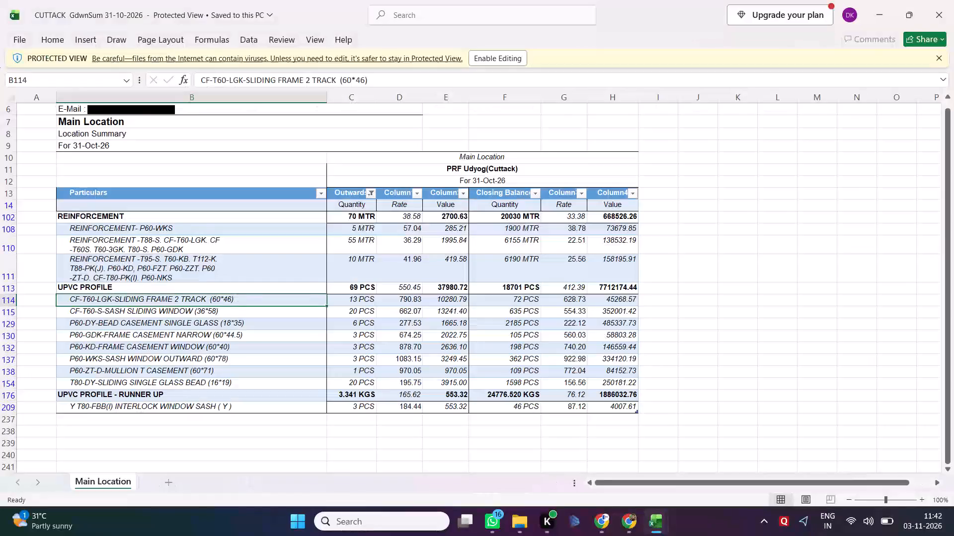
key(alt+Tab)
key(Up)
key(Up)
key(Up)
key(Up)
key(Up)
key(Up)
key(Up)
key(Up)
key(Up)
key(Up)
key(Up)
key(Up)
key(Up)
key(Up)
key(Up)
key(Up)
key(Up)
key(Up)
key(Up)
key(Up)
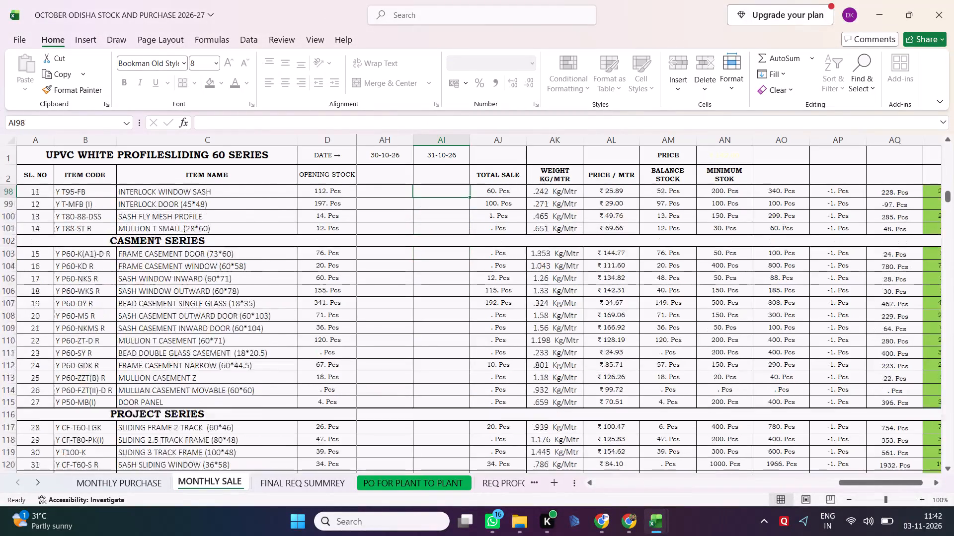
key(Down)
key(Down)
key(Down)
key(Down)
key(Down)
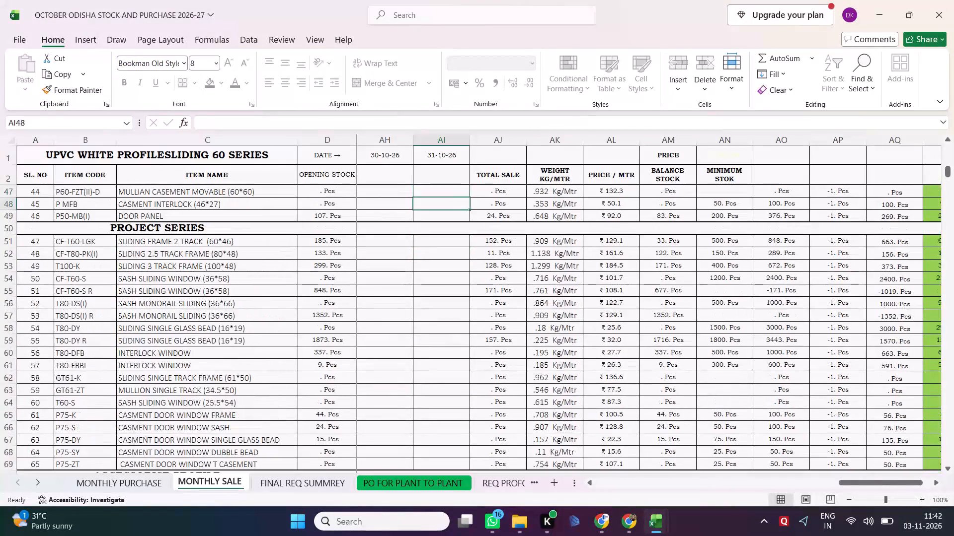
key(Up)
key(alt+Tab)
key(alt+Tab)
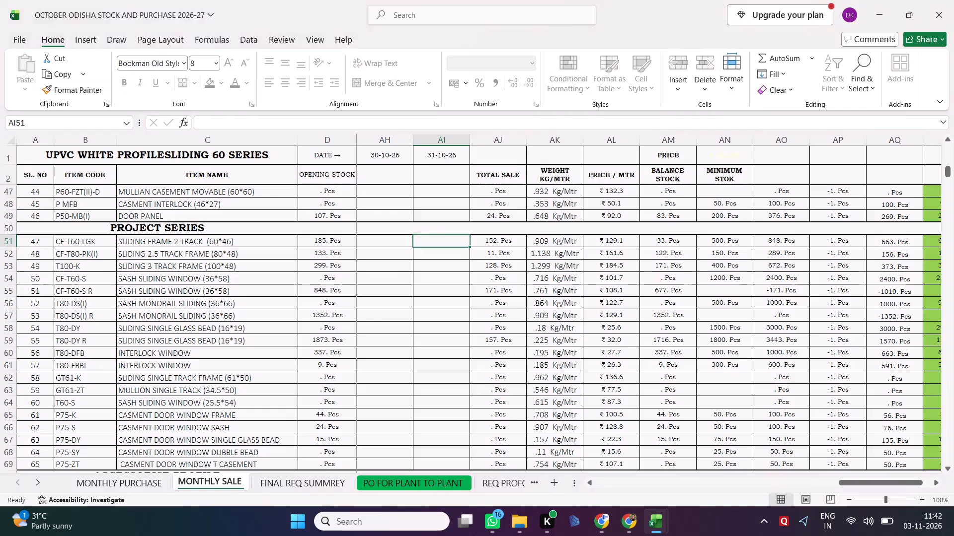
text(13)
key(Return)
Enter the summary's outward quantity of 20 pcs for CF-T60-S R sash sliding window (36*58) under 31-10-26.
key(alt+Tab)
key(Down)
key(alt+Tab)
key(Up)
key(Down)
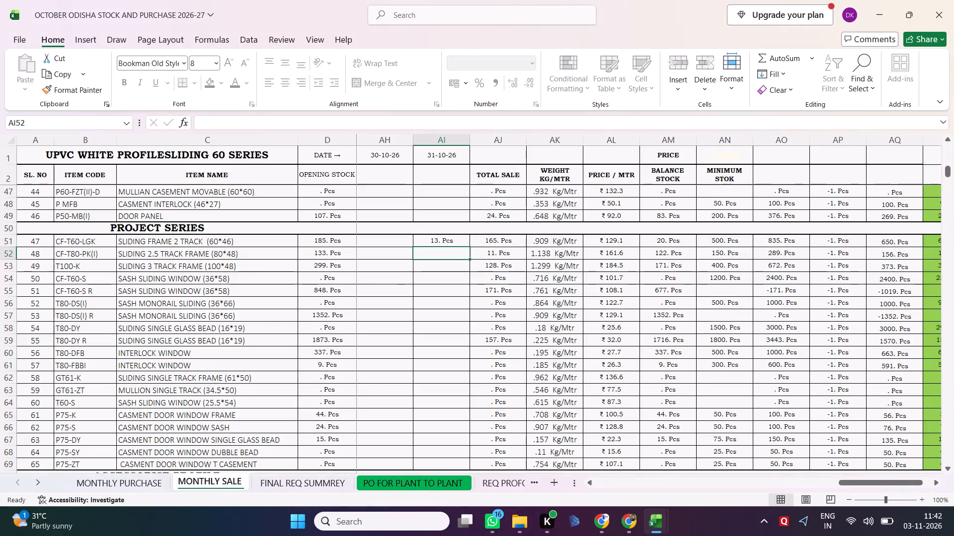
key(Down)
key(Down)
key(alt+Tab)
key(alt+Tab)
key(Down)
key(alt+Tab)
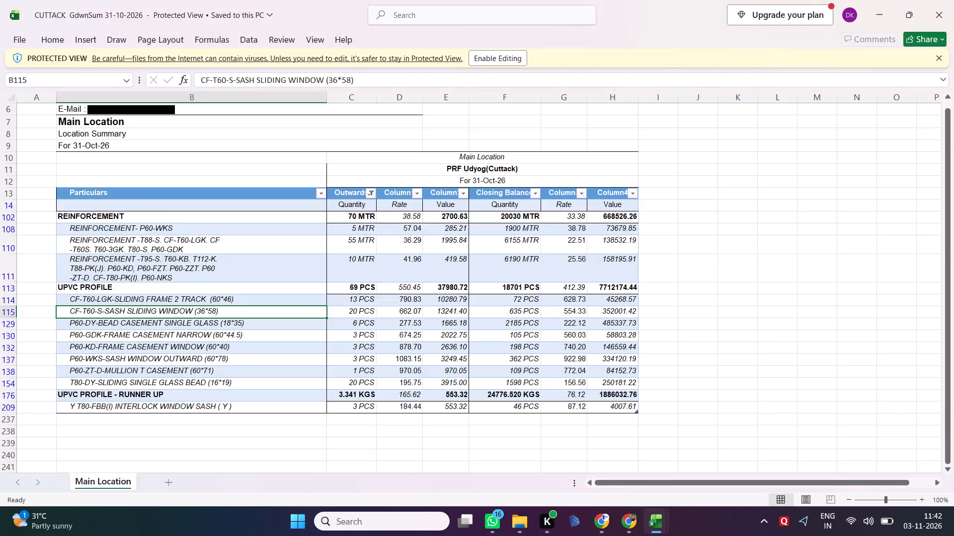
key(alt+Tab)
text(20)
key(Return)
Enter the summary's outward quantity of 6 pcs for P60-DY R bead casement single glass (18*35) under 31-10-26.
key(alt+Tab)
key(alt+Tab)
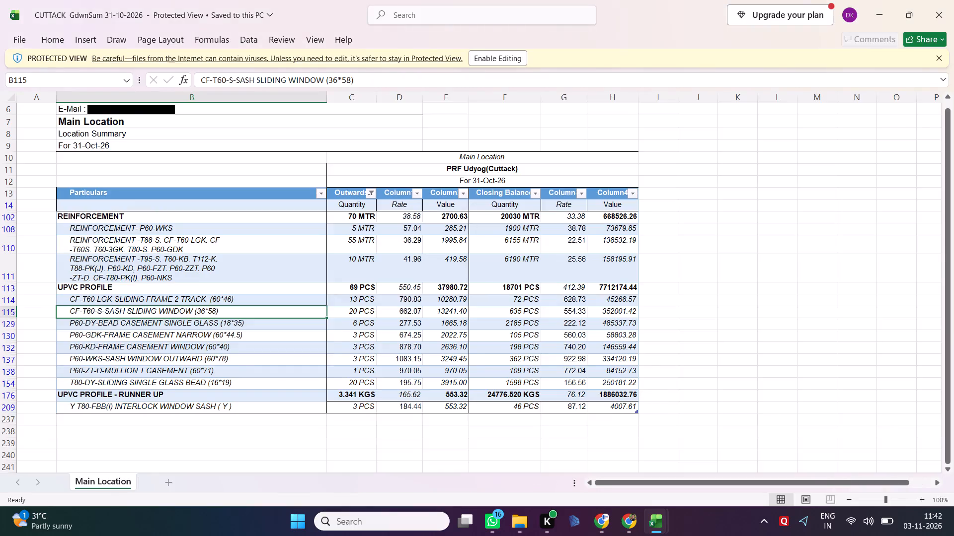
key(alt+Tab)
key(Down)
key(alt+Tab)
key(Up)
key(Up)
key(Up)
key(Up)
key(Up)
key(Up)
key(Up)
key(Up)
key(Up)
key(Up)
key(Up)
key(Up)
key(Up)
key(Up)
key(Up)
key(Up)
key(Up)
key(Up)
key(Up)
key(Up)
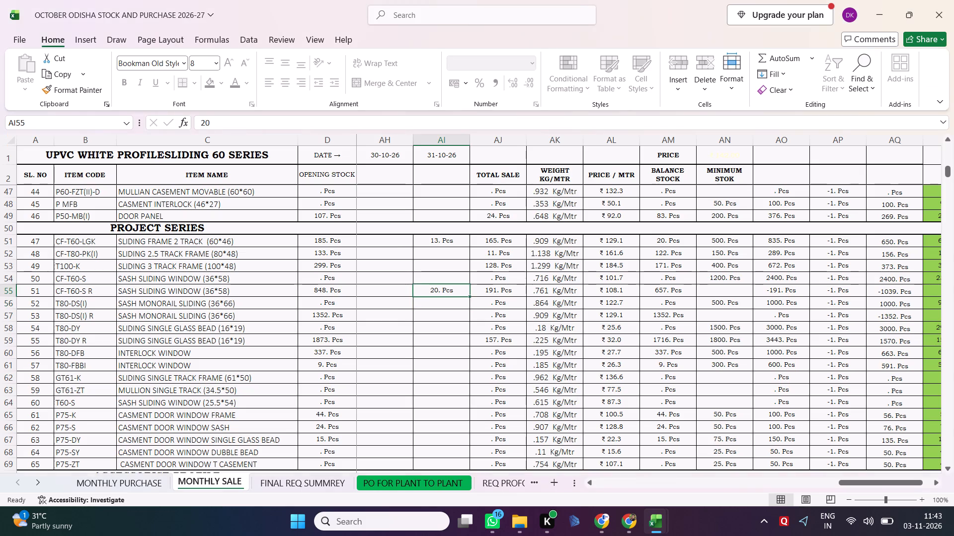
key(Down)
key(Down)
key(Down)
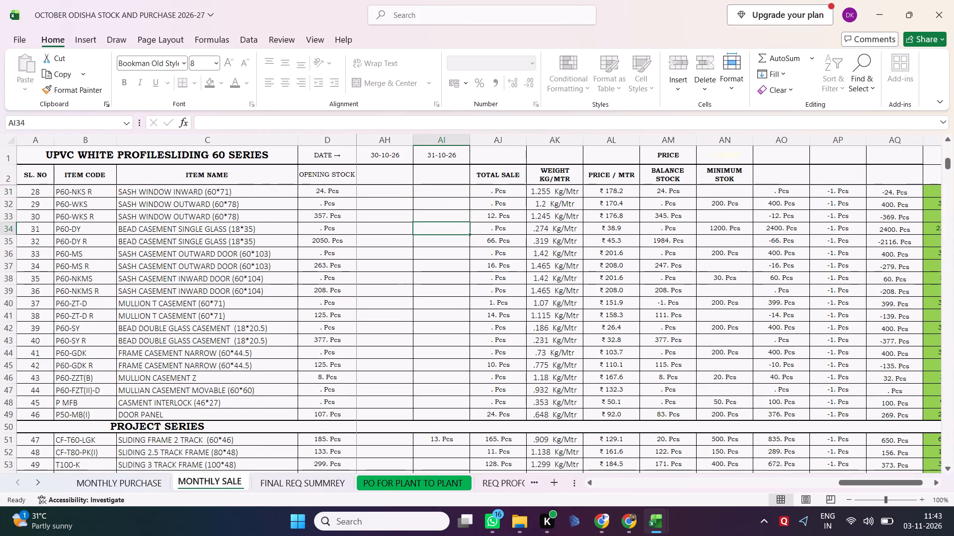
key(Down)
key(alt+Tab)
key(alt+Tab)
key(6)
key(Return)
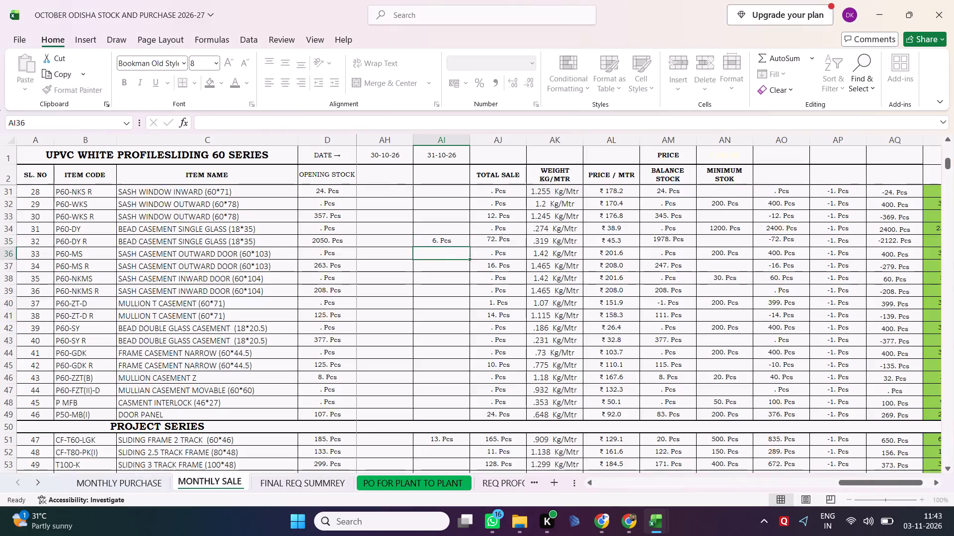
Enter the summary's outward quantity of 3 pcs for P60-GDK R frame casement narrow (60*44.5) under 31-10-26.
key(alt+Tab)
key(Down)
key(alt+Tab)
key(Up)
key(Down)
key(Down)
key(Down)
key(Down)
key(Down)
key(Down)
key(Down)
key(Down)
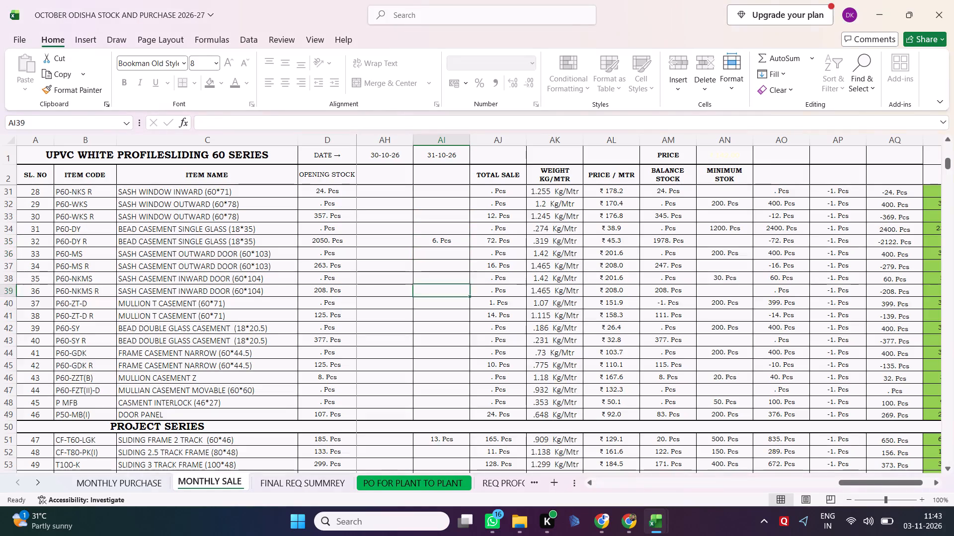
key(Down)
key(Down)
key(alt+Tab)
key(alt+Tab)
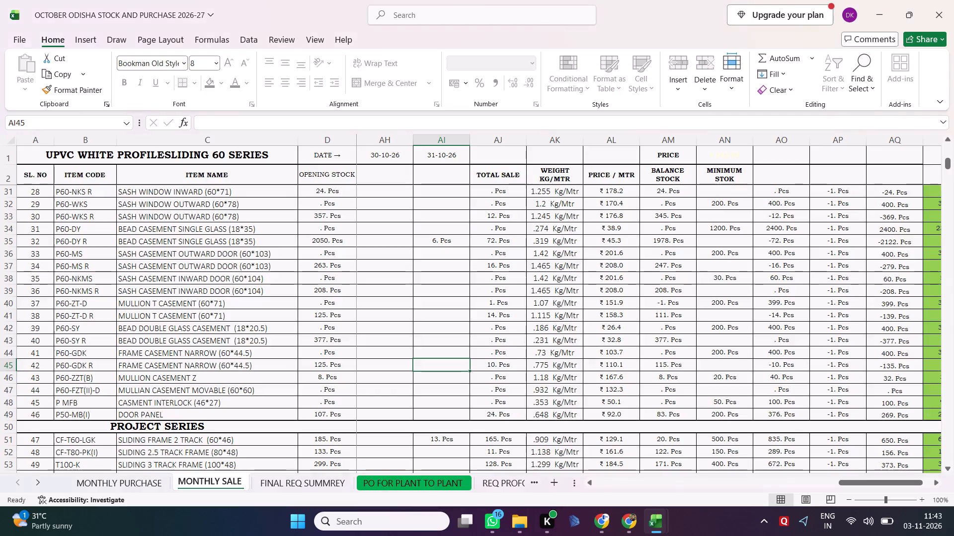
key(3)
key(Return)
Enter the summary's outward quantity of 3 pcs for P60-KD R frame casement window (60*58) under 31-10-26.
key(alt+Tab)
key(Down)
key(alt+Tab)
key(Up)
key(Up)
key(Up)
key(Up)
key(Up)
key(Up)
key(Up)
key(Up)
key(Up)
key(Up)
key(Up)
key(Up)
key(Up)
key(Up)
key(Up)
key(Up)
key(Up)
key(Up)
key(Up)
key(Up)
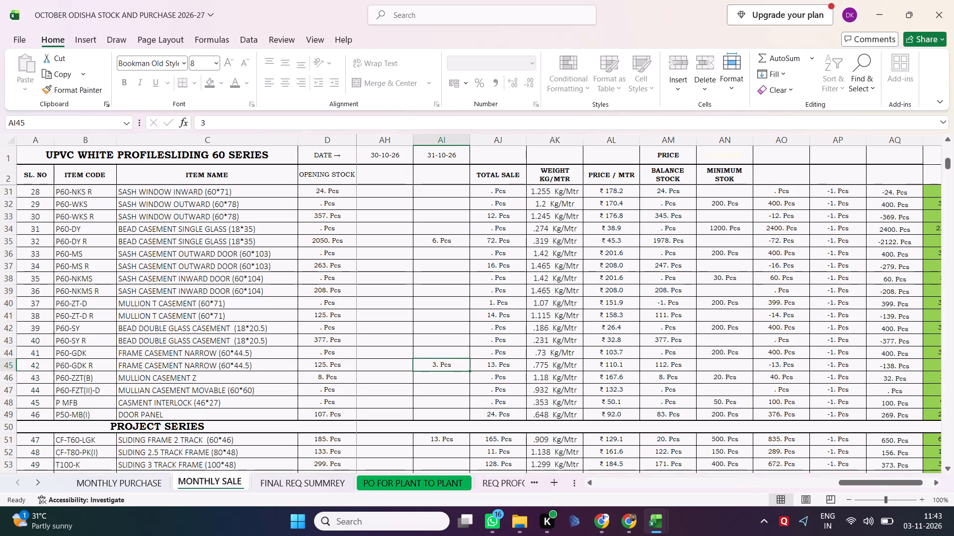
key(Down)
key(Down)
key(Down)
key(Down)
key(Down)
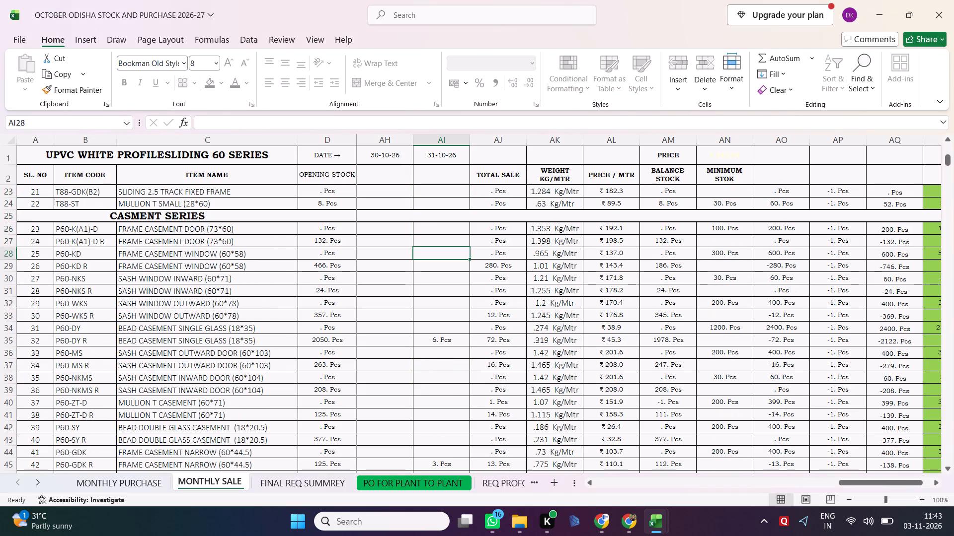
key(Down)
key(alt+Tab)
key(alt+Tab)
key(3)
key(Return)
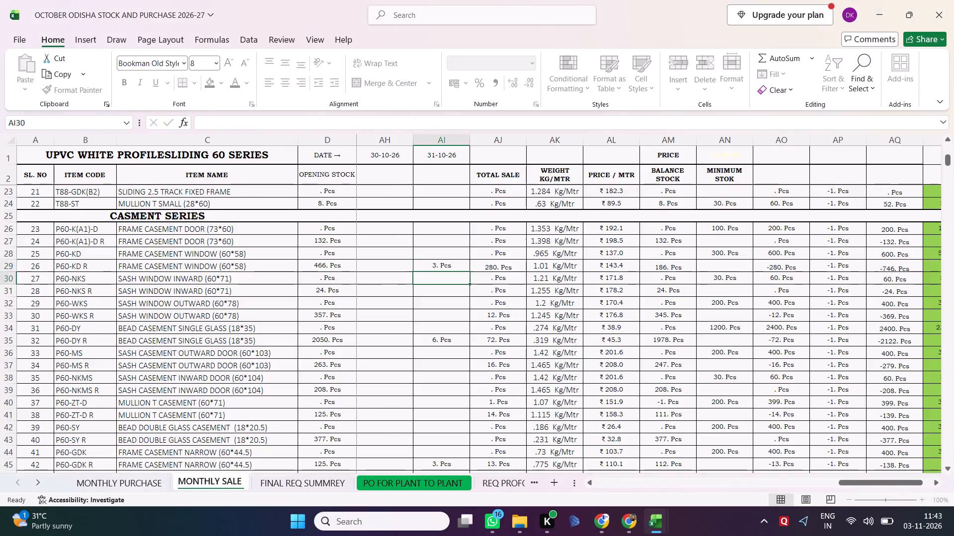
Enter the summary's outward quantity of 3 pcs for P60-WKS R sash window outward (60*78) under 31-10-26.
key(alt+Tab)
key(Down)
key(alt+Tab)
key(Up)
key(Down)
key(Down)
key(Down)
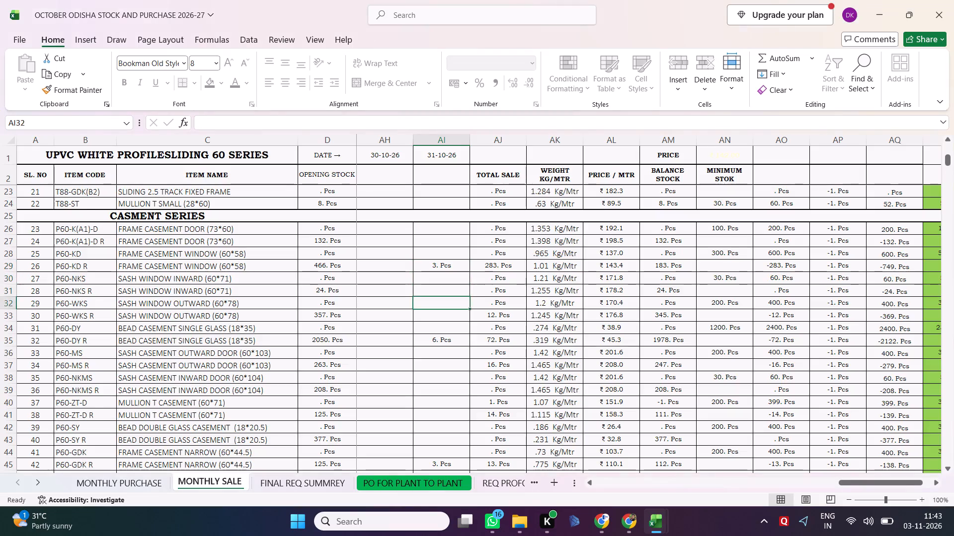
key(Down)
key(alt+Tab)
key(alt+Tab)
key(3)
key(Return)
Enter the summary's outward quantity of 1 pc for P60-ZT-D R mullion T casement (60*71) under 31-10-26.
key(alt+Tab)
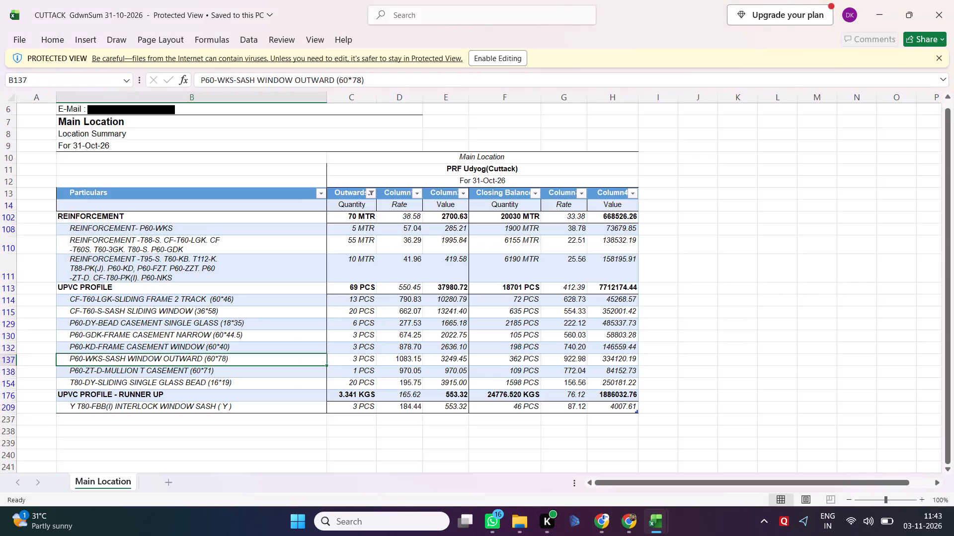
key(Down)
key(alt+Tab)
key(Up)
key(Down)
key(Down)
key(Down)
key(Down)
key(Down)
key(Down)
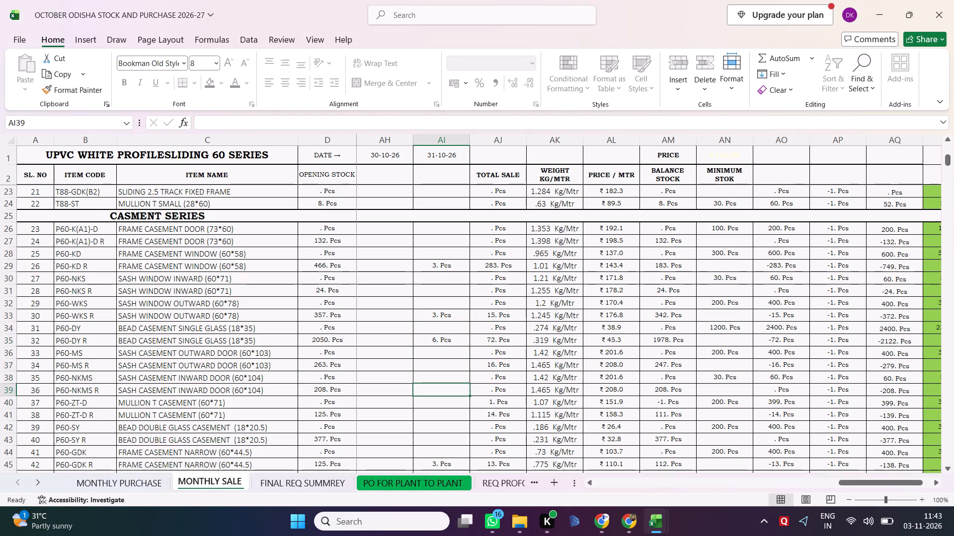
key(Down)
key(Down)
key(alt+Tab)
key(alt+Tab)
key(1)
key(Return)
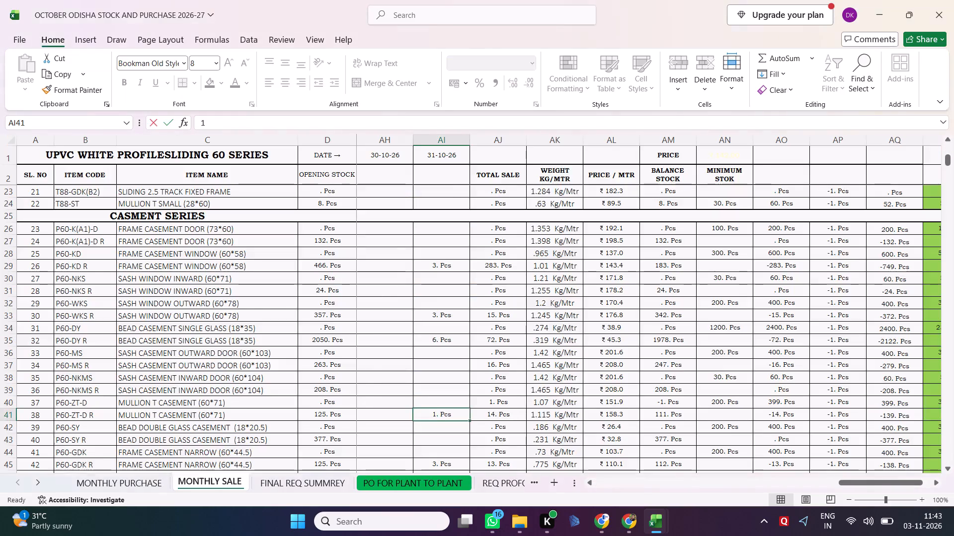
Enter the summary's outward quantity of 20 pcs for T80-DY R sliding single glass bead (16*19) under 31-10-26.
key(alt+Tab)
key(Down)
key(alt+Tab)
key(Up)
key(Up)
key(alt+Tab)
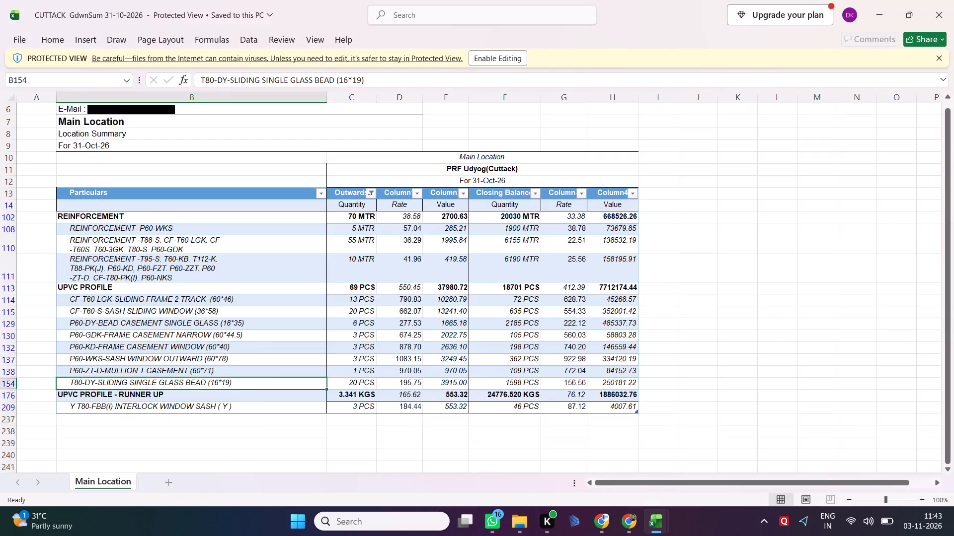
key(alt+Tab)
key(Down)
key(Down)
key(Down)
key(Down)
key(Down)
key(Down)
key(Down)
key(Down)
key(Down)
key(Down)
key(Down)
key(Down)
key(Down)
key(Down)
key(Down)
key(Down)
key(Down)
key(Down)
key(Down)
key(Down)
key(Up)
key(Up)
key(Up)
key(Up)
key(Up)
key(Up)
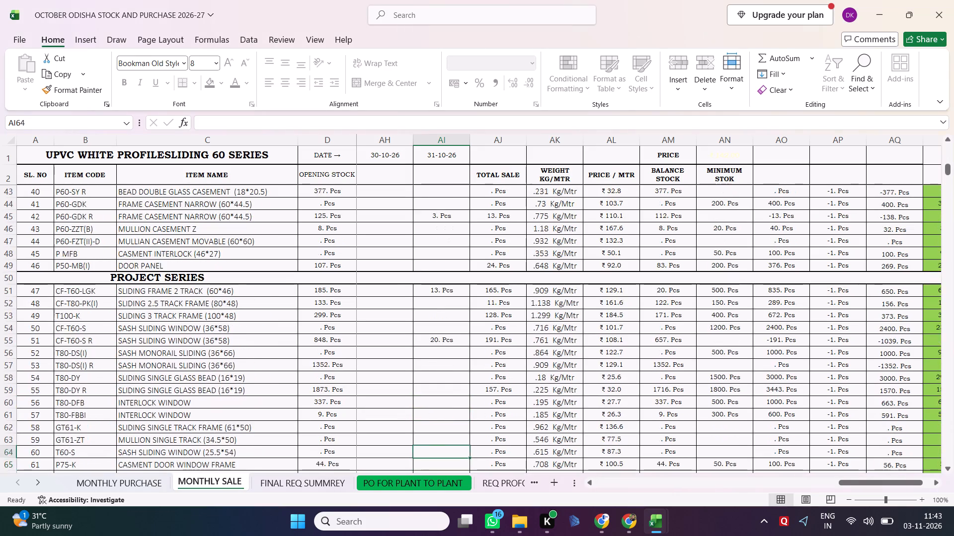
key(alt+Tab)
key(alt+Tab)
text(20)
key(Return)
Enter the summary's outward quantity of 3 pcs for the Y T80-FBBI interlock window under 31-10-26.
key(alt+Tab)
key(Down)
key(Down)
key(alt+Tab)
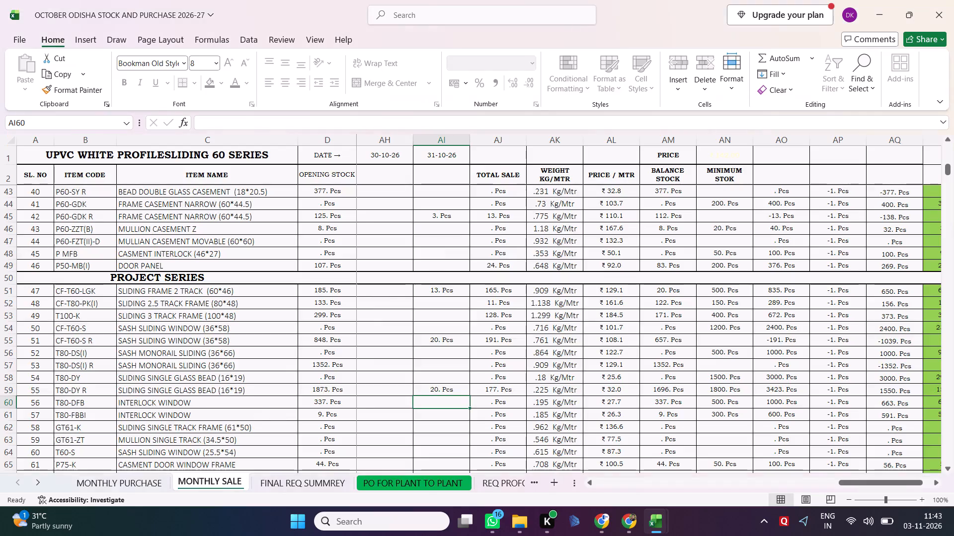
key(alt+Tab)
key(alt+Tab)
scroll(441, 252, down, 3)
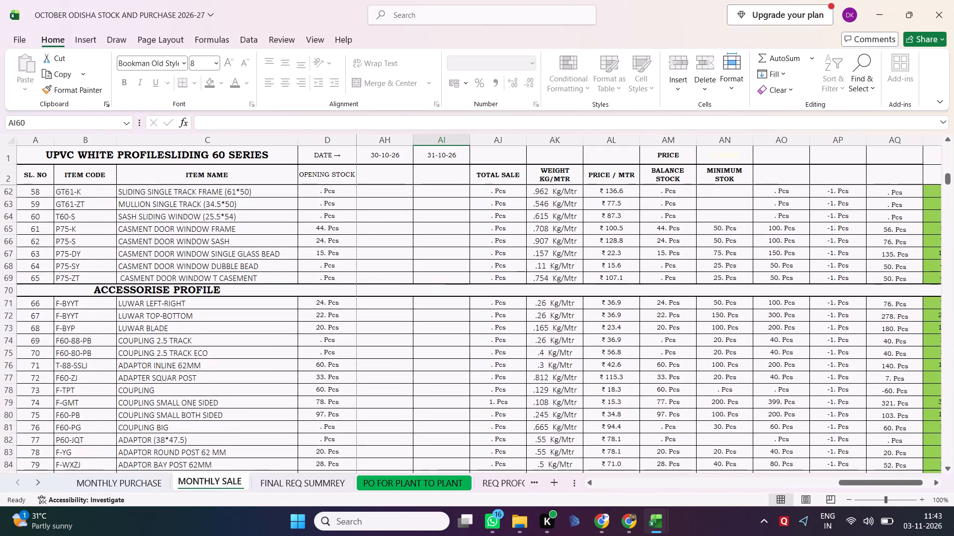
key(Down)
key(Down)
key(Down)
key(Down)
key(Down)
key(Down)
key(Down)
key(Down)
key(Down)
key(Down)
key(Down)
key(Down)
key(Down)
key(Down)
key(Down)
key(Down)
key(Down)
key(Down)
key(Down)
key(Down)
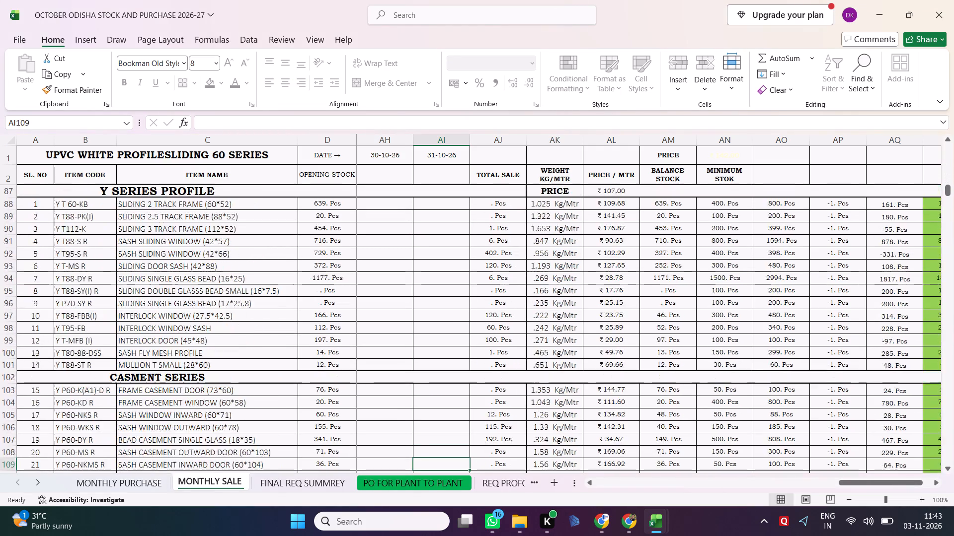
key(alt+Tab)
key(alt+Tab)
key(Up)
key(Down)
key(Down)
key(Down)
key(Down)
key(Down)
key(Down)
key(Down)
key(Down)
key(Down)
key(Down)
key(Down)
key(Down)
key(Down)
key(Down)
key(Down)
key(Down)
key(Down)
key(Down)
key(Down)
key(Down)
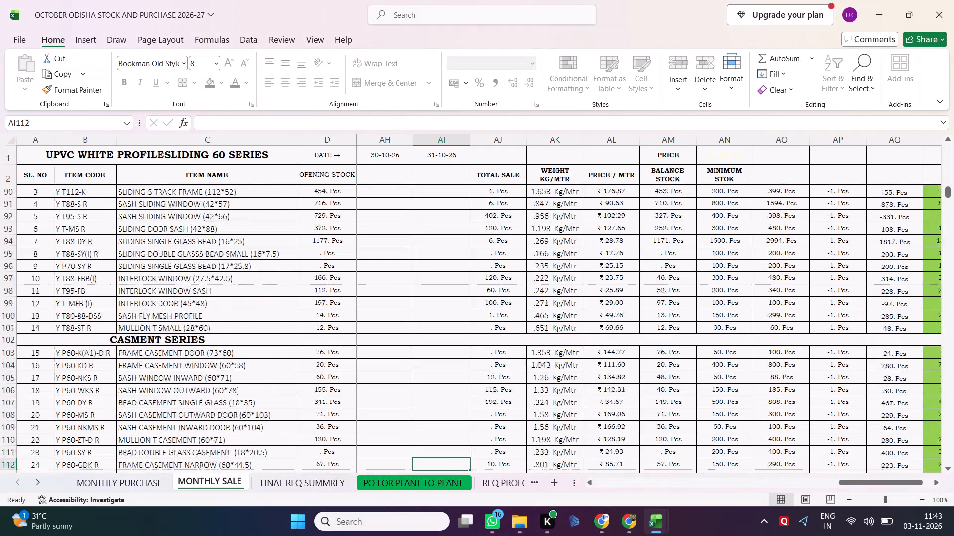
key(Up)
key(Up)
key(Up)
key(Up)
key(Up)
key(Up)
key(Up)
key(Up)
key(Up)
key(Up)
key(Up)
key(Down)
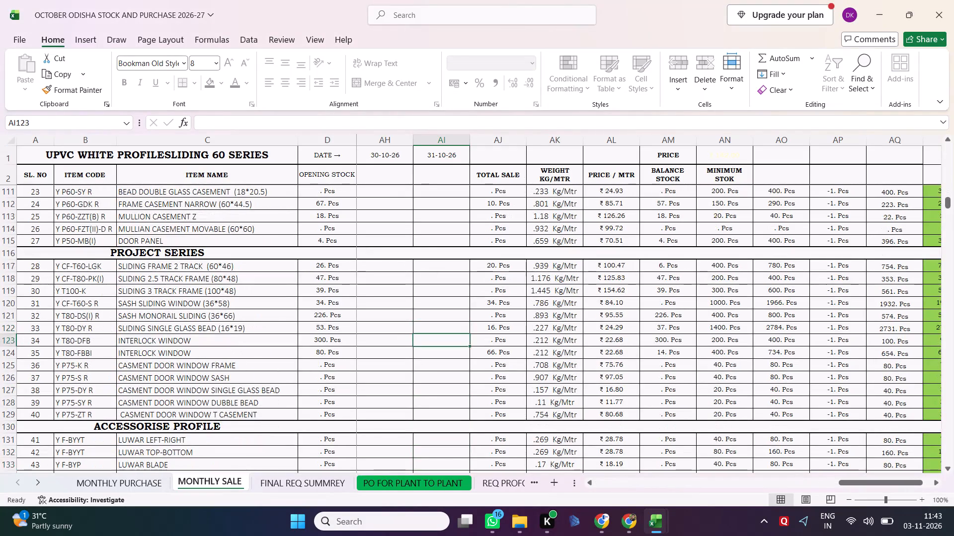
key(Down)
key(alt+Tab)
key(alt+Tab)
key(3)
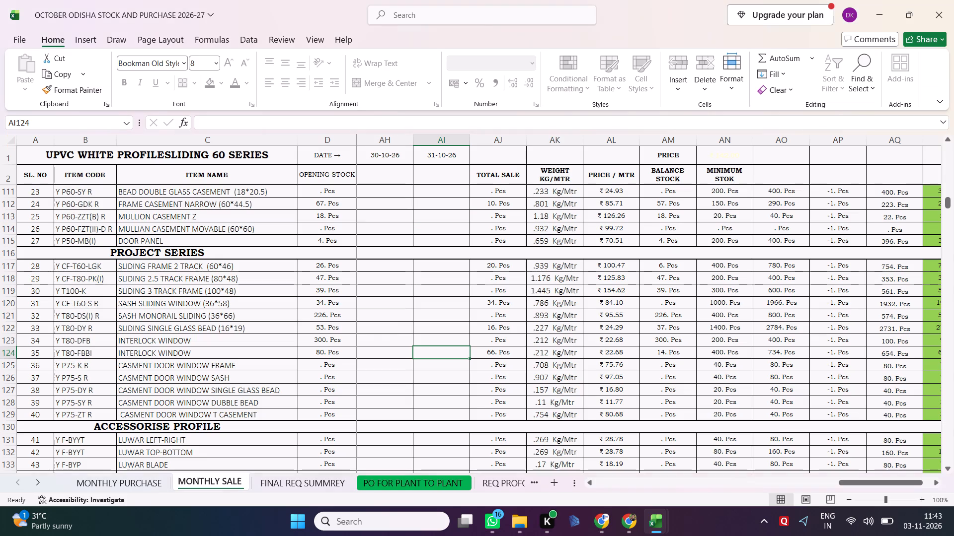
key(Return)
Save the workbook.
key(ctrl+s)
Check the balance stock and move the 24-10-26 sale of 1 pc from P60-ZT-D mullion T casement to P60-ZT-D R.
scroll(441, 252, up, 15)
scroll(441, 252, left, 2)
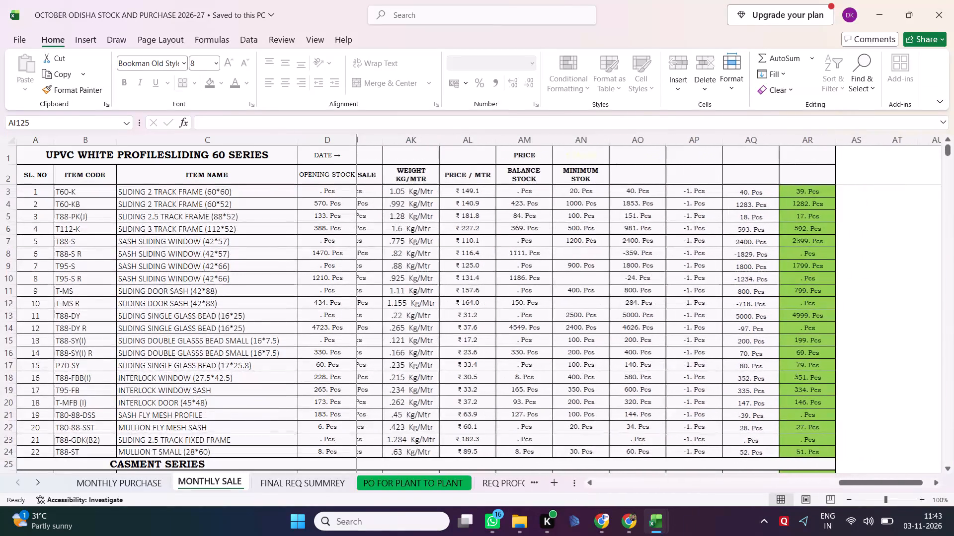
click(506, 279)
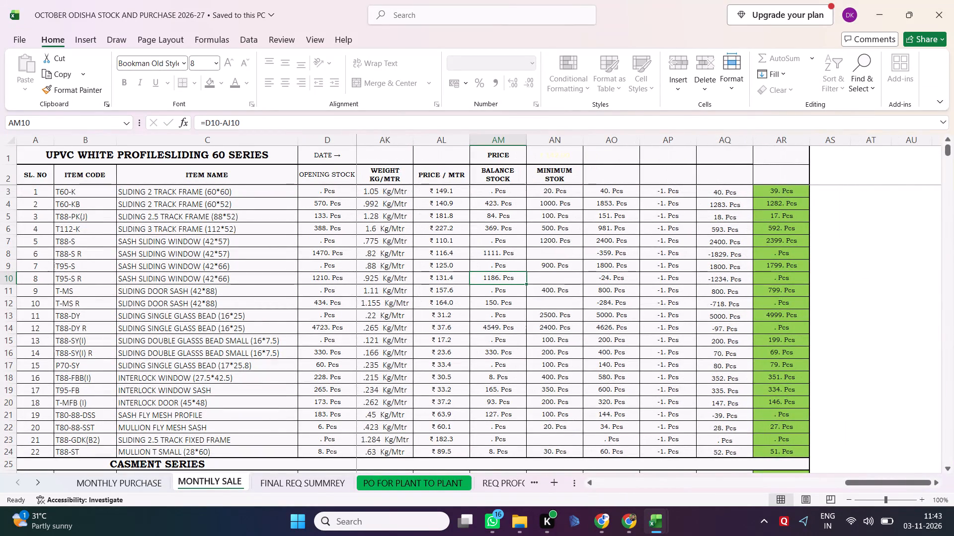
scroll(506, 279, down, 4)
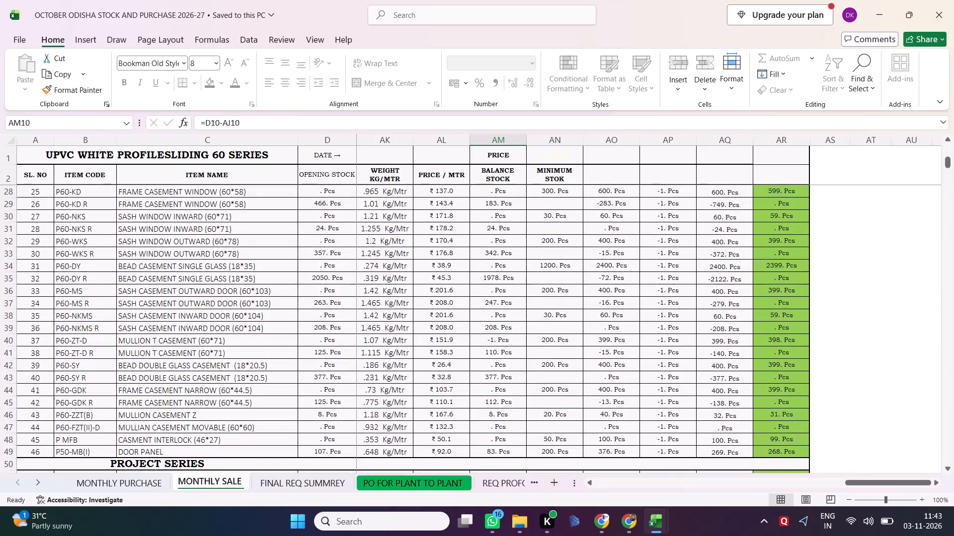
scroll(502, 341, right, 5)
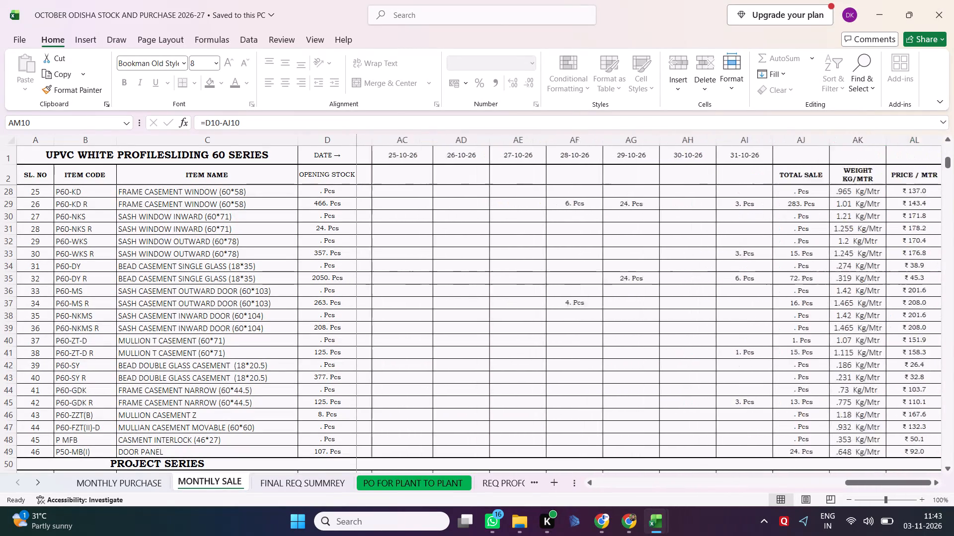
scroll(502, 341, right, 1)
click(561, 336)
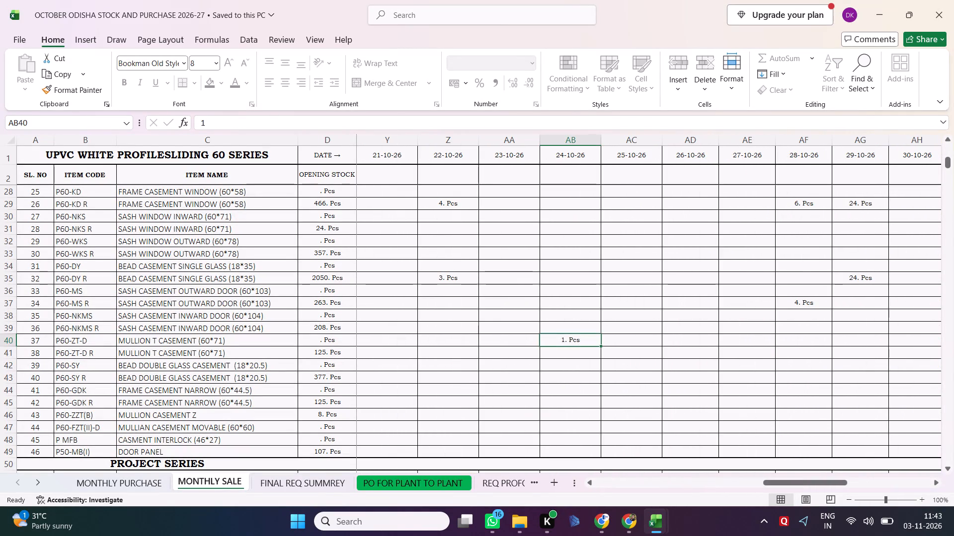
key(Down)
key(Up)
key(BackSpace)
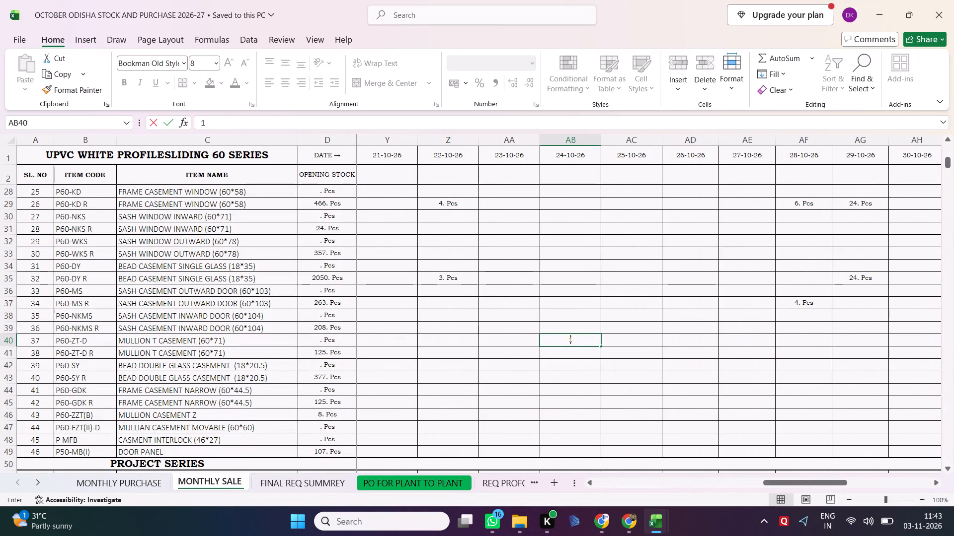
key(Down)
key(1)
key(Return)
Review the MONTHLY SALE balance stock from the white casement items through the project, accessories, Y series and WIN-ECO sections to the PRF profiles.
scroll(561, 336, left, 4)
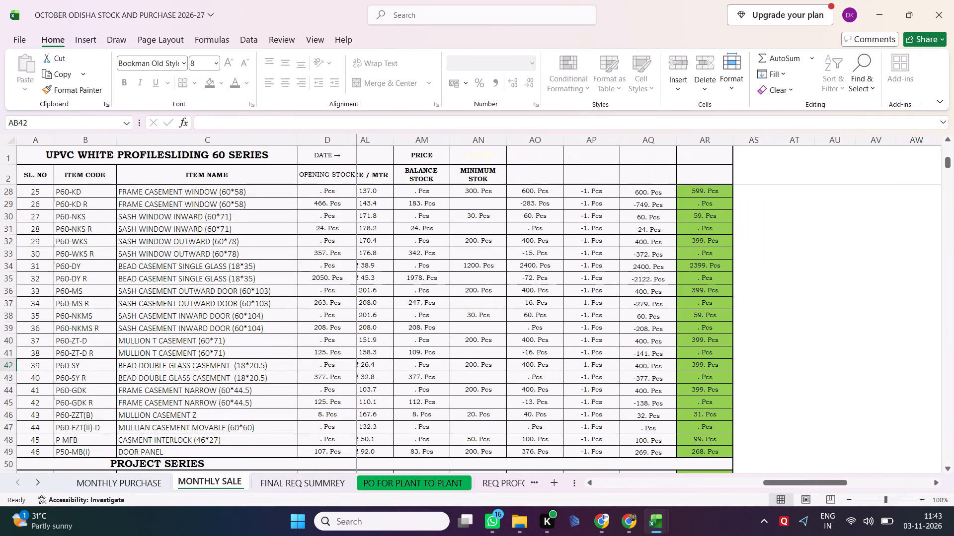
click(454, 386)
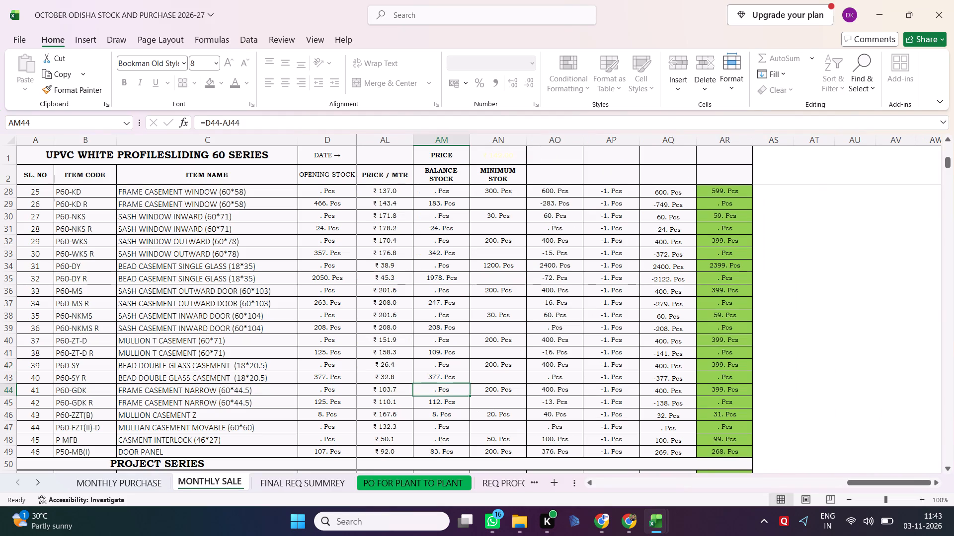
key(Down)
key(Down)
key(Down)
key(Down)
key(Down)
key(Down)
key(Down)
key(Down)
key(Down)
key(Down)
key(Down)
key(Down)
key(Down)
key(Down)
key(Down)
key(Down)
key(Down)
key(Down)
key(Down)
key(Down)
key(Down)
key(Down)
key(Down)
key(Down)
key(Down)
key(Down)
key(Down)
key(Down)
key(Down)
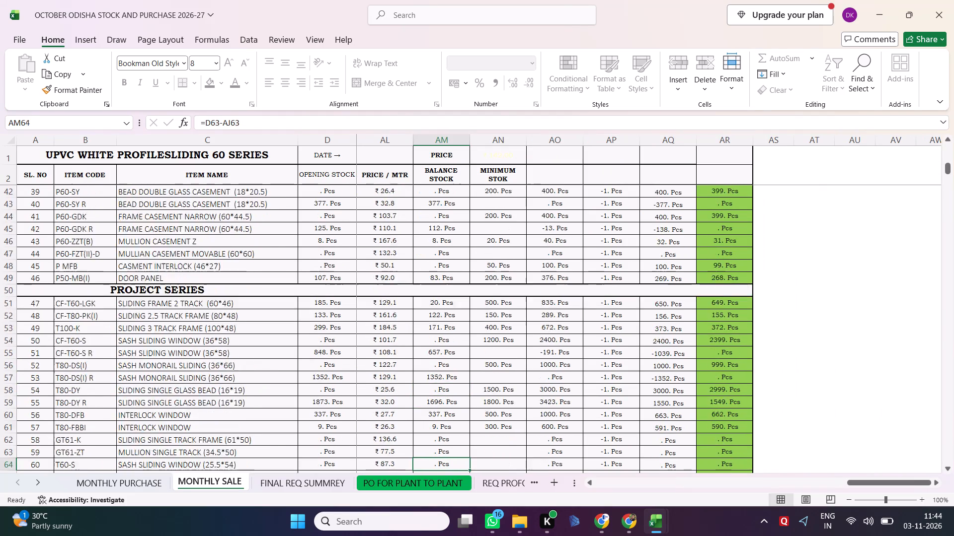
key(Down)
key(Down)
key(Down)
key(Down)
key(Down)
key(Down)
key(Down)
key(Down)
key(Down)
key(Down)
key(Down)
key(Down)
key(Down)
key(Down)
key(Down)
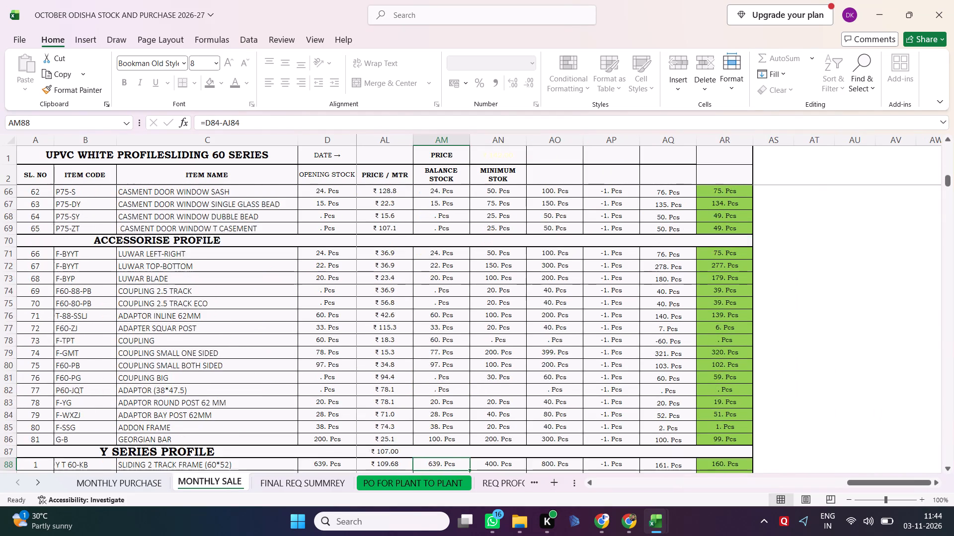
key(Down)
key(Down)
key(Down)
key(Down)
key(Down)
key(Down)
key(Down)
key(Down)
key(Down)
key(Down)
key(Down)
key(Down)
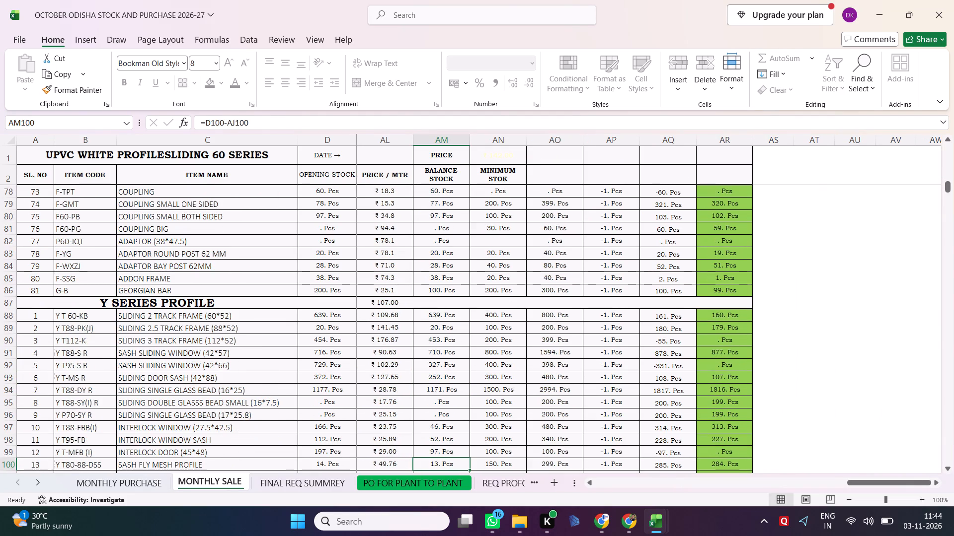
key(Down)
key(Down)
key(Down)
key(Down)
key(Down)
key(Down)
key(Down)
key(Down)
key(Down)
key(Down)
key(Down)
key(Down)
key(Down)
key(Down)
key(Down)
key(Down)
key(Down)
key(Down)
key(Down)
key(Down)
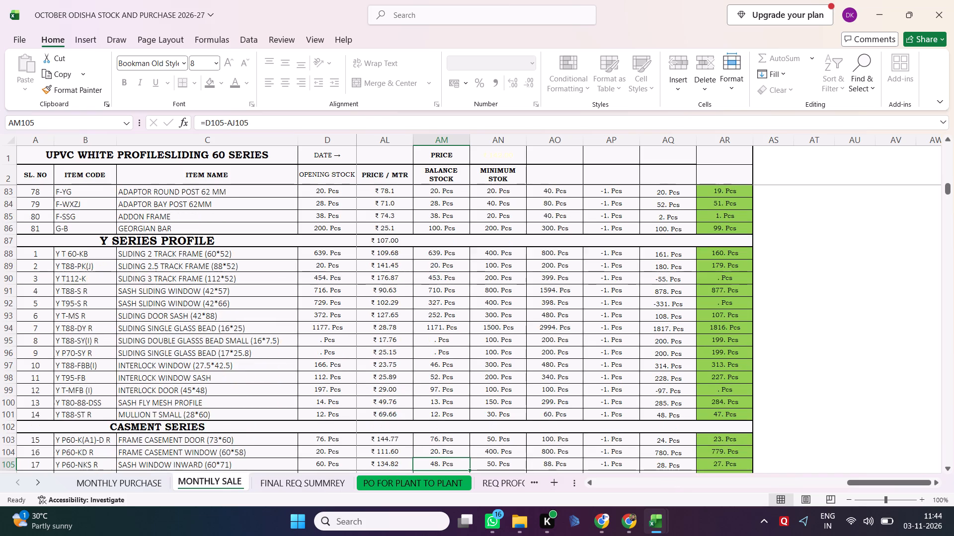
key(Down)
key(Down)
key(Down)
key(Down)
key(Down)
key(Down)
key(Down)
key(Down)
key(Down)
key(Down)
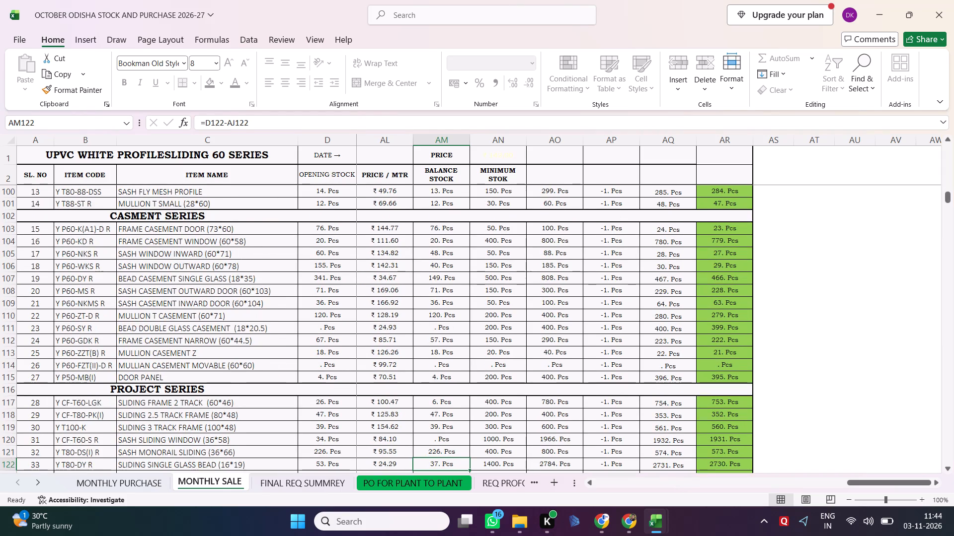
key(Down)
key(Down)
key(Down)
key(Down)
key(Down)
key(Down)
key(Down)
key(Down)
key(Down)
key(Down)
key(Down)
key(Down)
key(Down)
key(Down)
key(Down)
key(Down)
key(Down)
key(Down)
key(Down)
key(Down)
key(Down)
key(Down)
key(Down)
key(Down)
key(Down)
key(Down)
key(Down)
key(Down)
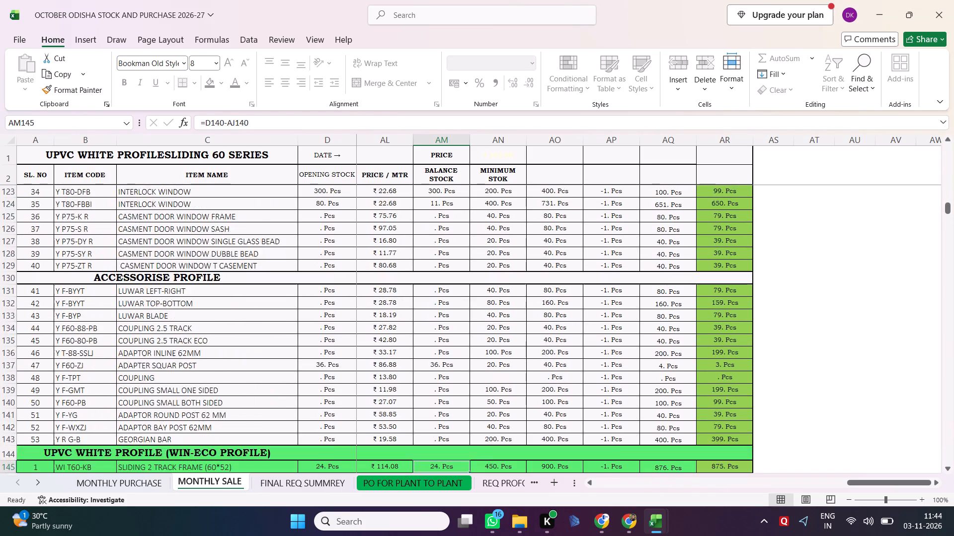
key(Down)
key(Down)
key(Down)
key(Down)
key(Down)
key(Down)
key(Down)
key(Down)
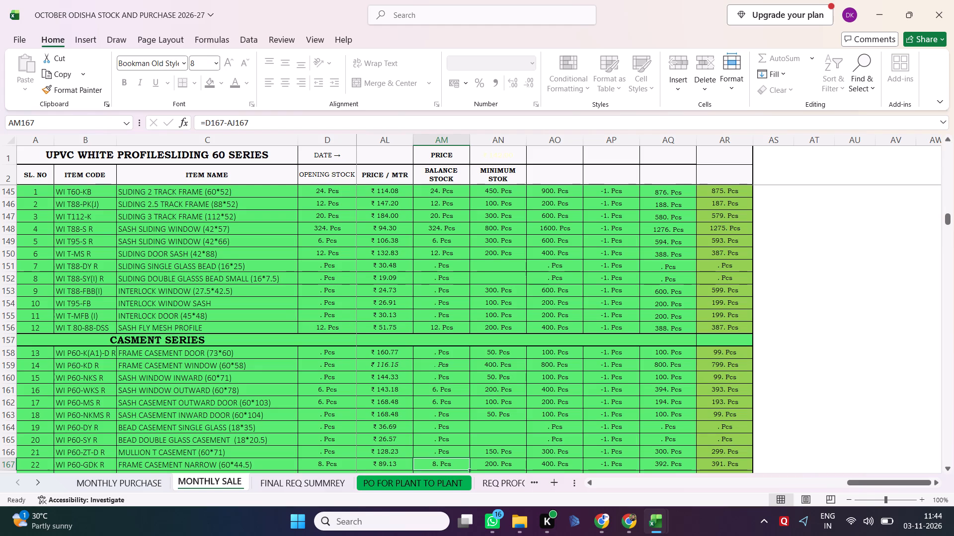
key(Down)
key(Down)
key(Down)
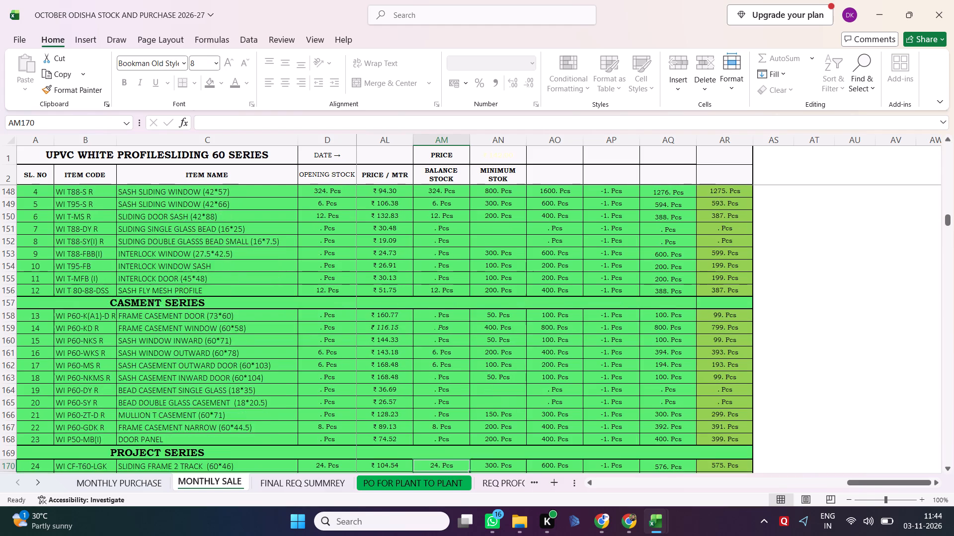
key(Down)
key(Down)
key(Down)
key(Down)
key(Down)
key(Down)
key(Down)
key(Down)
key(Down)
key(Down)
key(Down)
key(Down)
key(Down)
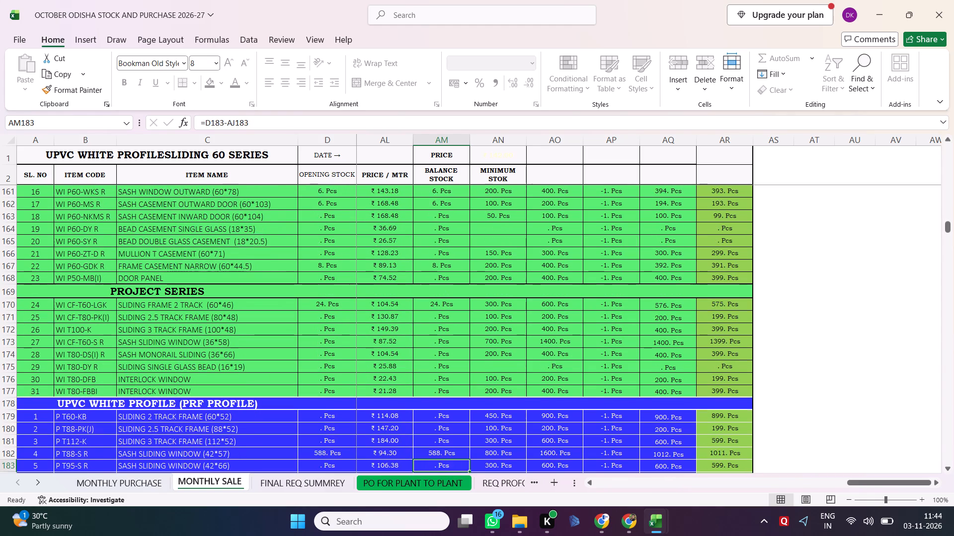
Review the MONTHLY SALE balance stock from the PRF profiles through the mahogany, dark grey, reinforcement and colour hardware sections to HINGE'S AND LOCK'S.
key(Down)
key(Down)
key(Down)
key(Down)
key(Down)
key(Down)
key(Down)
key(Down)
key(Down)
key(Down)
key(Down)
key(Down)
key(Down)
key(Down)
key(Down)
key(Down)
key(Down)
key(Down)
key(Down)
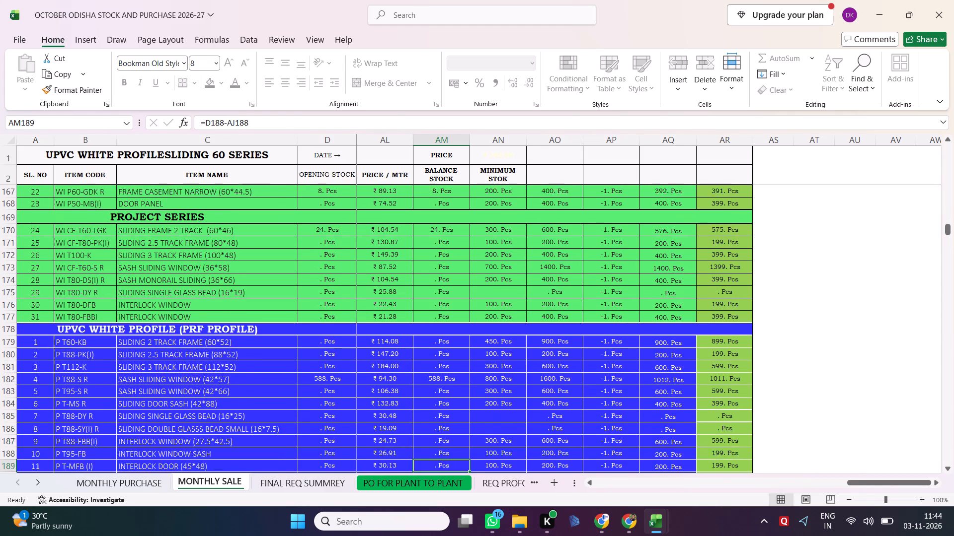
key(Down)
key(Down)
key(Down)
key(Down)
key(Down)
key(Down)
key(Down)
key(Down)
key(Down)
key(Down)
key(Down)
key(Down)
key(Down)
key(Down)
key(Down)
key(Down)
key(Down)
key(Down)
key(Down)
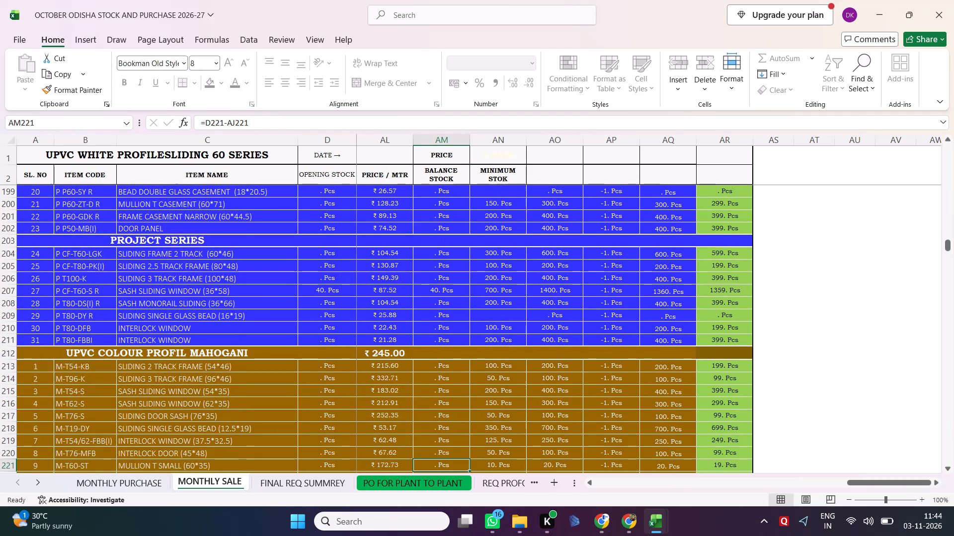
key(Down)
key(Down)
key(Down)
key(Down)
key(Down)
key(Down)
key(Down)
key(Down)
key(Down)
key(Down)
key(Down)
key(Down)
key(Down)
key(Down)
key(Down)
key(Down)
key(Down)
key(Down)
key(Down)
key(Down)
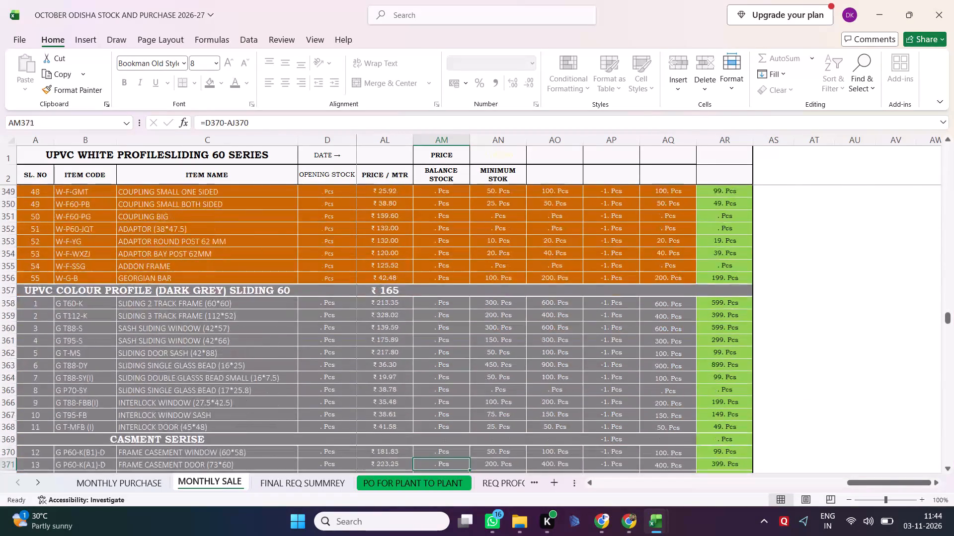
key(Down)
key(Down)
key(Down)
key(Down)
key(Down)
key(Down)
key(Down)
key(Down)
key(Down)
key(Down)
key(Down)
key(Down)
key(Down)
key(Down)
key(Down)
key(Down)
key(Down)
key(Down)
key(Down)
key(Down)
key(Down)
key(Down)
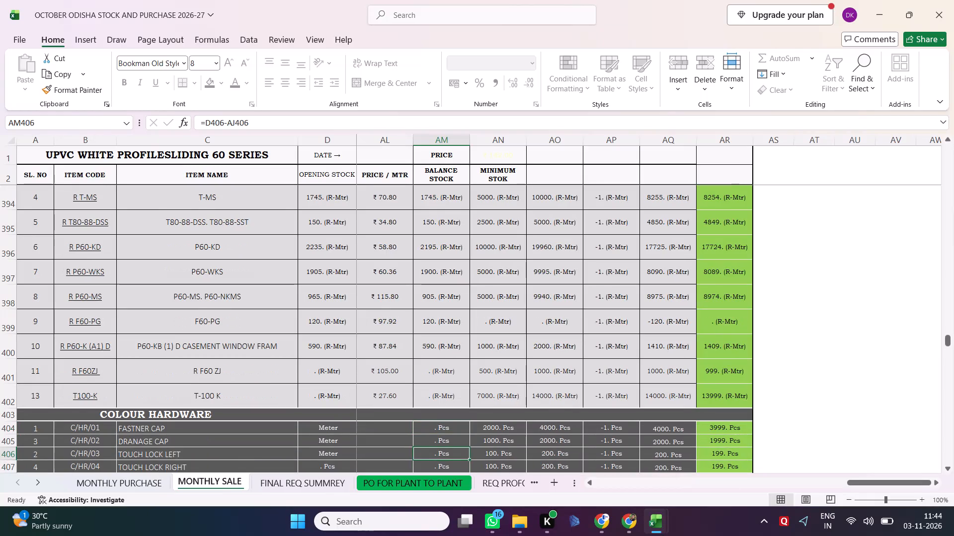
key(Down)
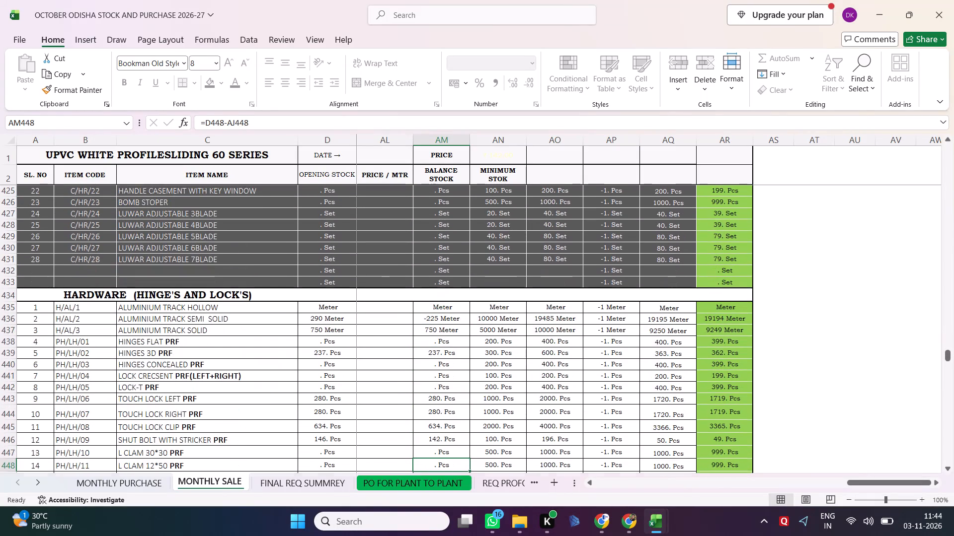
Check the late-October sale entries and total sale behind the balance stock of ALUMINIUM TRACK SEMI SOLID (H/AL/2).
key(Up)
key(Up)
key(Up)
key(Up)
key(Up)
key(Up)
key(Up)
key(Up)
key(Up)
key(Up)
key(Up)
key(Up)
key(Up)
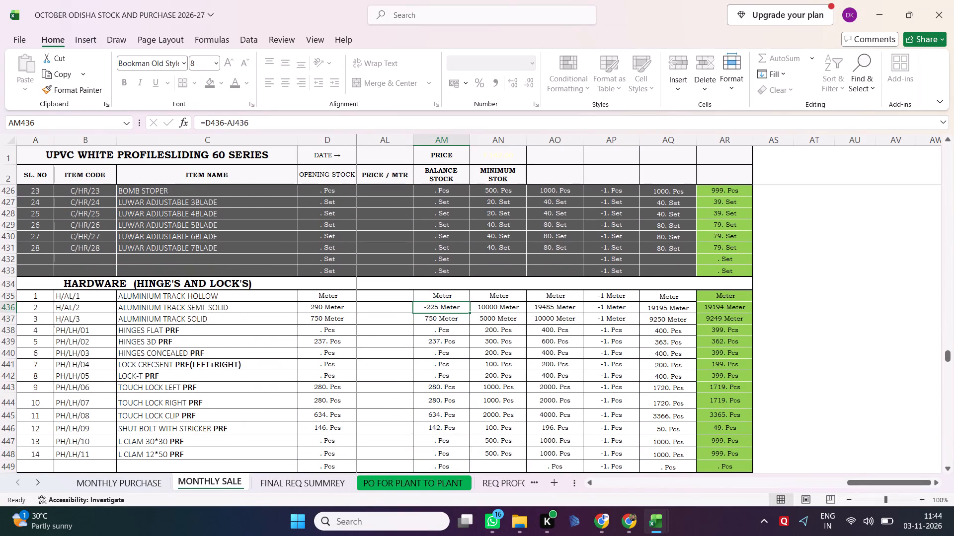
scroll(454, 386, right, 5)
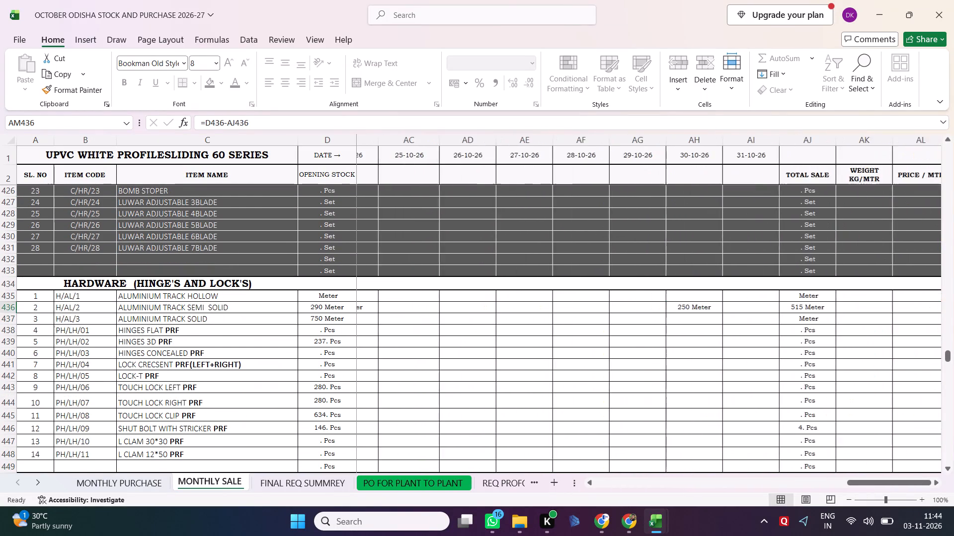
scroll(454, 386, left, 2)
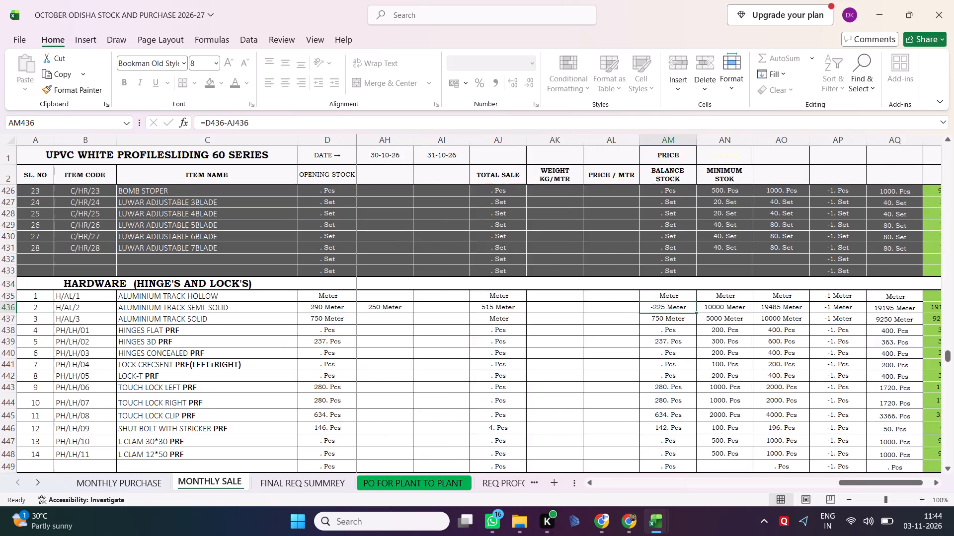
scroll(454, 386, right, 1)
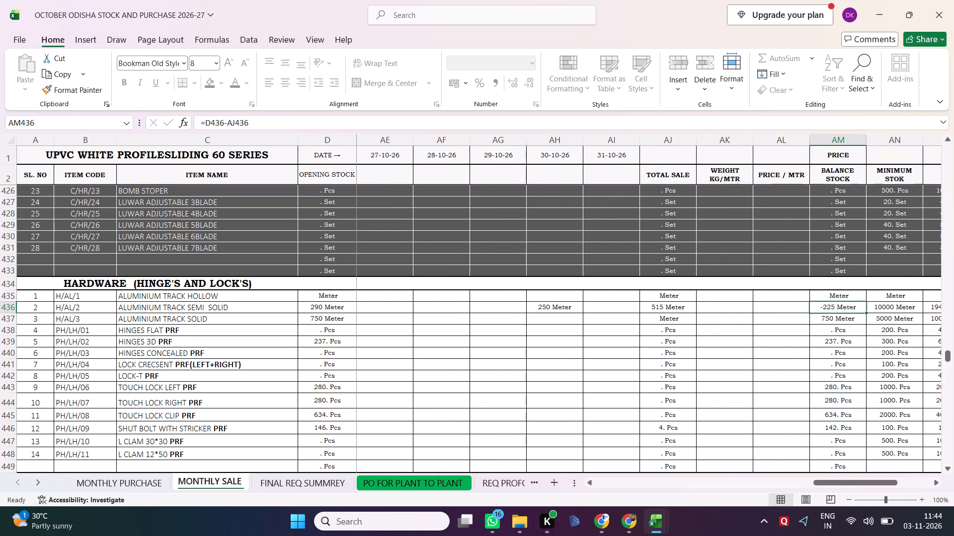
scroll(454, 386, left, 4)
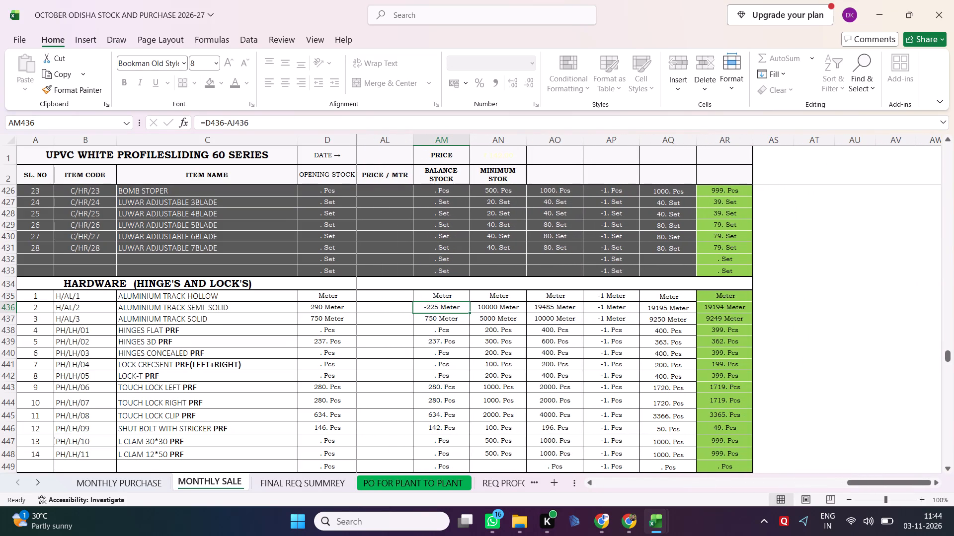
key(Right)
key(Left)
Review the MONTHLY SALE balance stock of the PRF hardware, from hinges and locks through rollers, plastic components, espags and friction stays to handles.
key(Down)
key(Down)
key(Down)
key(Down)
key(Down)
key(Down)
key(Down)
key(Down)
key(Down)
key(Down)
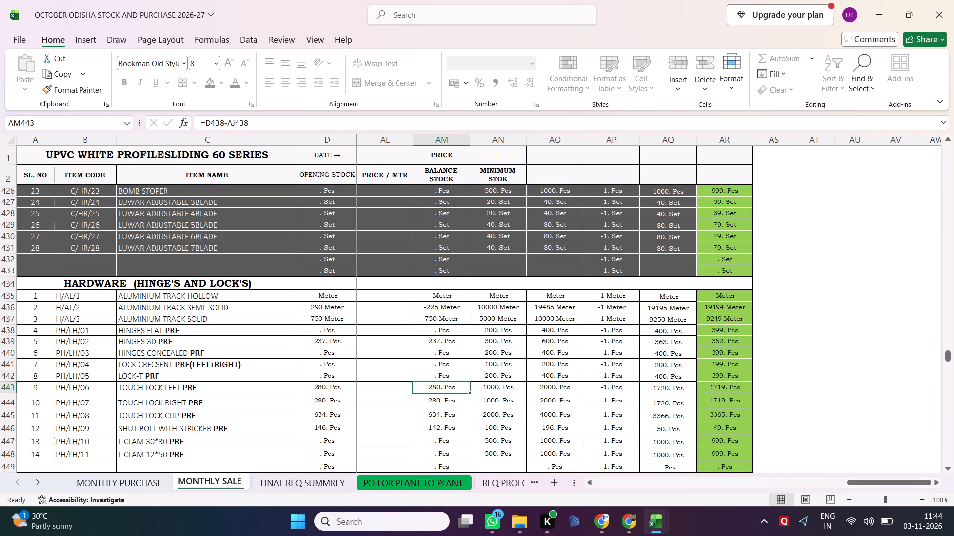
key(Down)
key(Down)
key(Down)
key(Down)
key(Down)
key(Down)
key(Down)
key(Down)
key(Down)
key(Down)
key(Down)
key(Down)
key(Down)
key(Down)
key(Down)
key(Down)
key(Down)
key(Down)
key(Down)
key(Down)
key(Down)
key(Down)
key(Down)
key(Down)
key(Down)
key(Down)
key(Down)
key(Down)
key(Down)
key(Down)
key(Down)
key(Down)
key(Down)
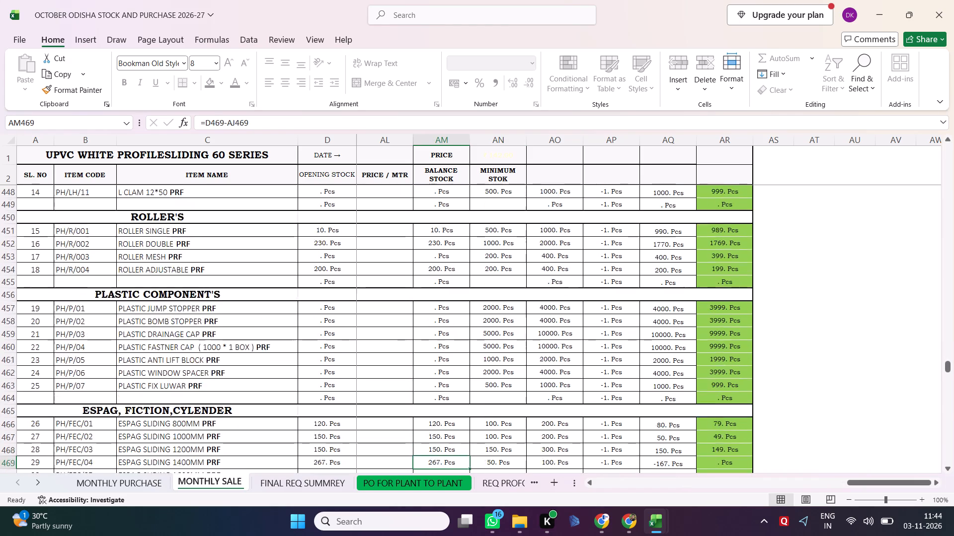
key(Down)
key(Down)
key(Down)
key(Down)
key(Down)
key(Down)
key(Down)
key(Down)
key(Down)
key(Down)
key(Down)
key(Down)
key(Down)
key(Down)
key(Down)
key(Down)
key(Down)
key(Down)
key(Down)
key(Down)
key(Down)
key(Down)
key(Down)
key(Down)
key(Down)
key(Down)
key(Down)
key(Down)
key(Down)
key(Down)
key(Down)
key(Down)
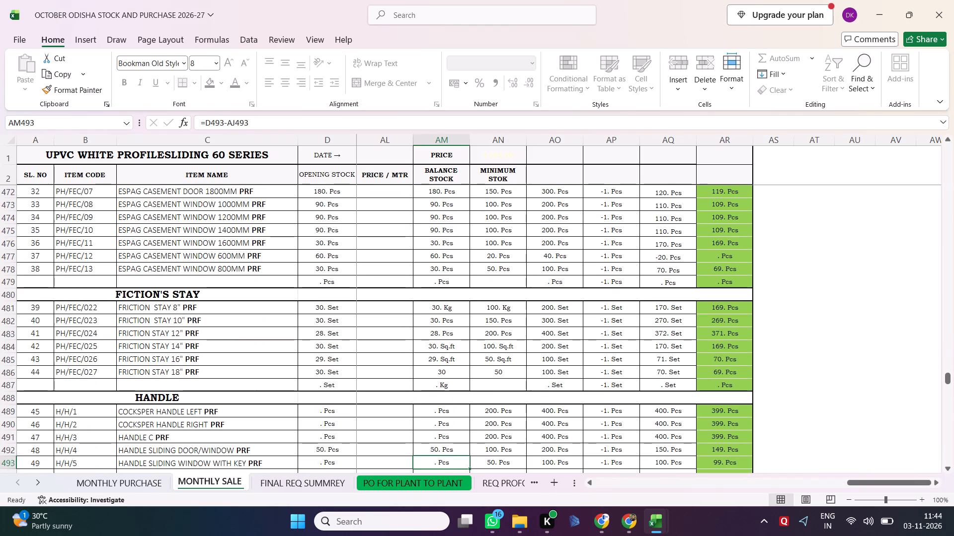
Review the MONTHLY SALE balance stock from the PRF handles through the standard hinges and locks, rollers, plastic components and luwars to the start of SCREW'S.
key(Down)
key(Down)
key(Down)
key(Down)
key(Down)
key(Down)
key(Down)
key(Down)
key(Down)
key(Down)
key(Down)
key(Down)
key(Down)
key(Down)
key(Down)
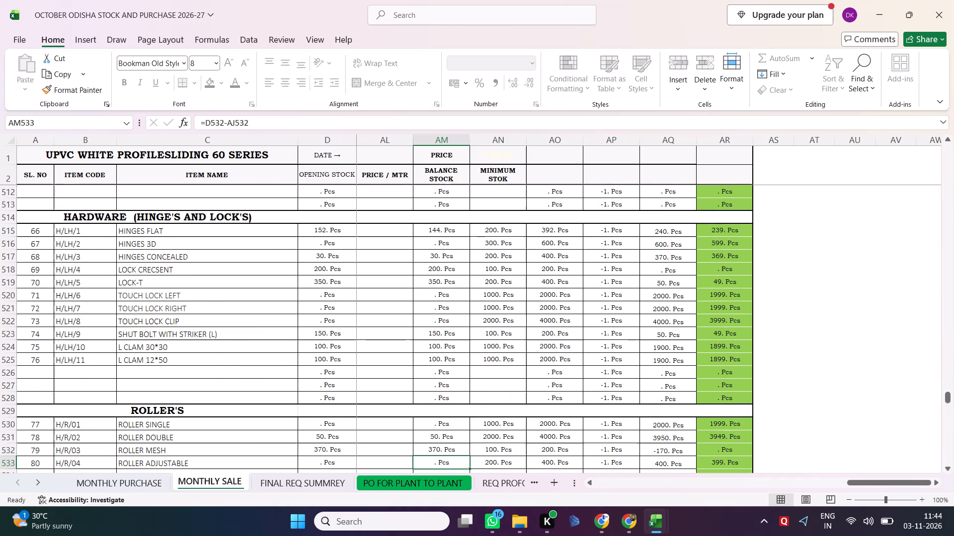
key(Down)
key(Down)
key(Down)
key(Down)
key(Down)
key(Down)
key(Down)
key(Down)
key(Down)
key(Down)
key(Down)
key(Down)
key(Down)
key(Down)
key(Down)
key(Down)
key(Down)
key(Down)
key(Down)
key(Down)
key(Down)
key(Down)
key(Down)
key(Down)
key(Down)
key(Down)
key(Down)
key(Down)
key(Down)
key(Down)
key(Down)
key(Down)
key(Down)
key(Down)
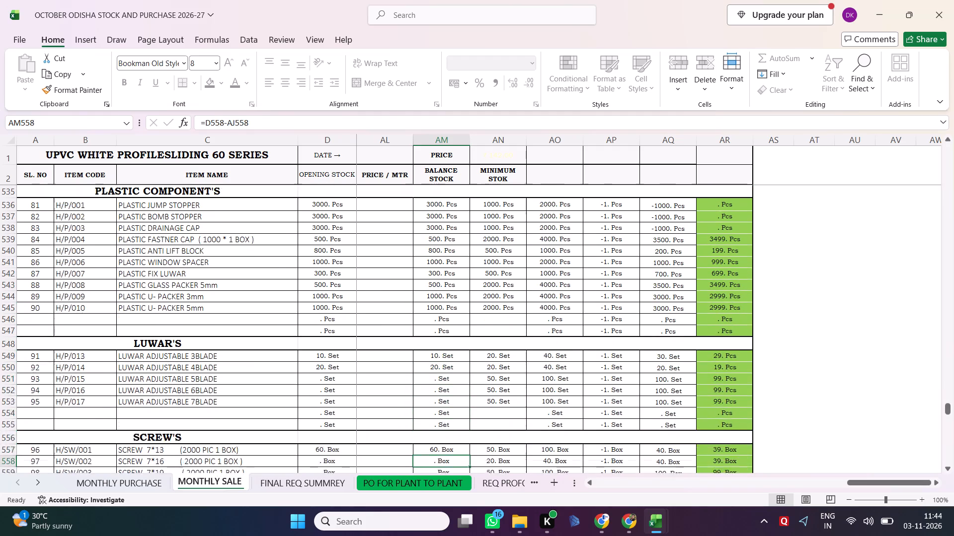
Review the MONTHLY SALE balance stock from the screws through the espag, friction and cylinder items to HANDLE POP UP in the handle section.
key(Down)
key(Down)
key(Down)
key(Down)
key(Down)
key(Down)
key(Down)
key(Down)
key(Down)
key(Down)
key(Down)
key(Down)
key(Down)
key(Down)
key(Down)
key(Down)
key(Down)
key(Down)
key(Down)
key(Down)
key(Down)
key(Down)
key(Down)
key(Down)
key(Down)
key(Down)
key(Down)
key(Down)
key(Down)
key(Down)
key(Down)
key(Down)
key(Down)
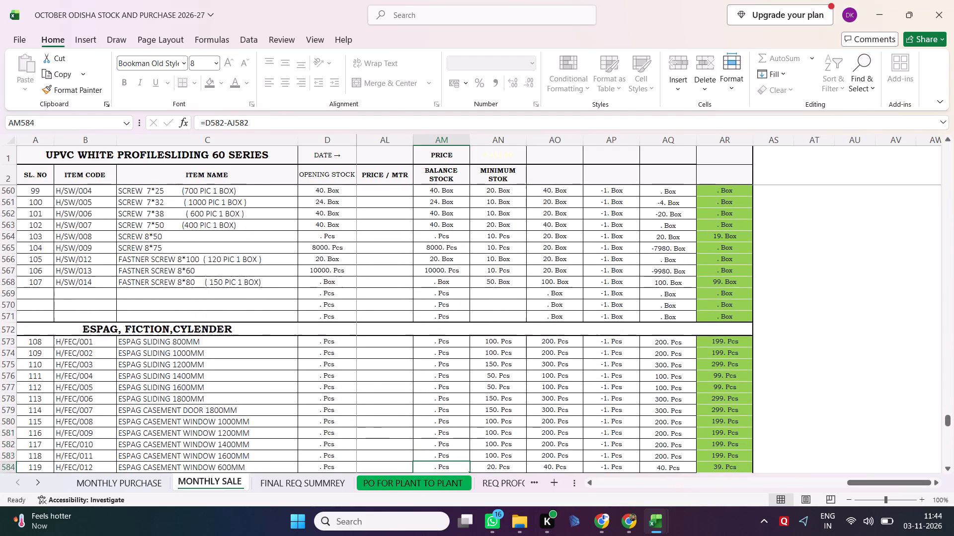
key(Down)
key(Down)
key(Down)
key(Down)
key(Down)
key(Down)
key(Down)
key(Down)
key(Down)
key(Down)
key(Down)
key(Down)
key(Down)
key(Down)
key(Down)
key(Down)
key(Down)
key(Down)
key(Down)
key(Down)
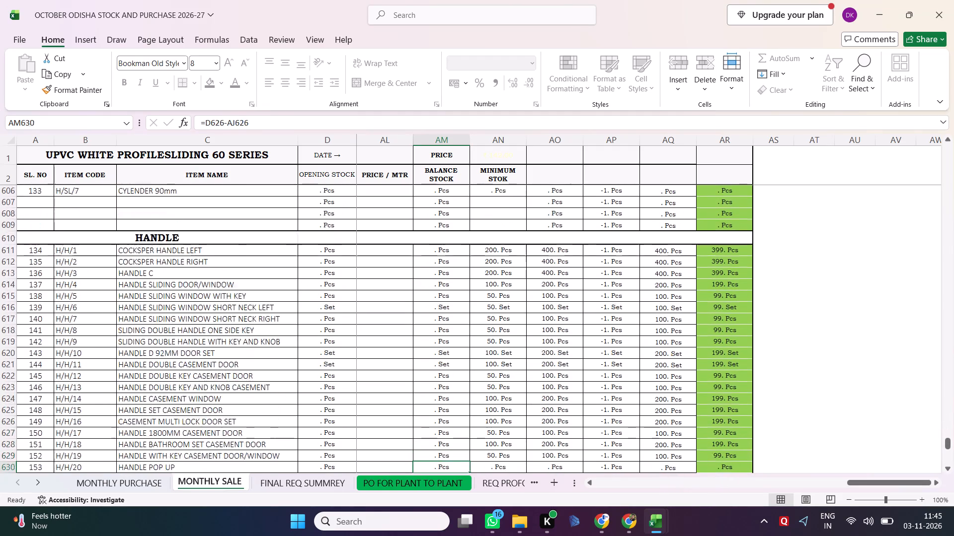
Review the MONTHLY SALE balance stock from HANDLE POP UP through the OTHER'S items, and return to the HARDWARE (HINGE'S AND LOCK'S) section.
key(Down)
key(Down)
key(Down)
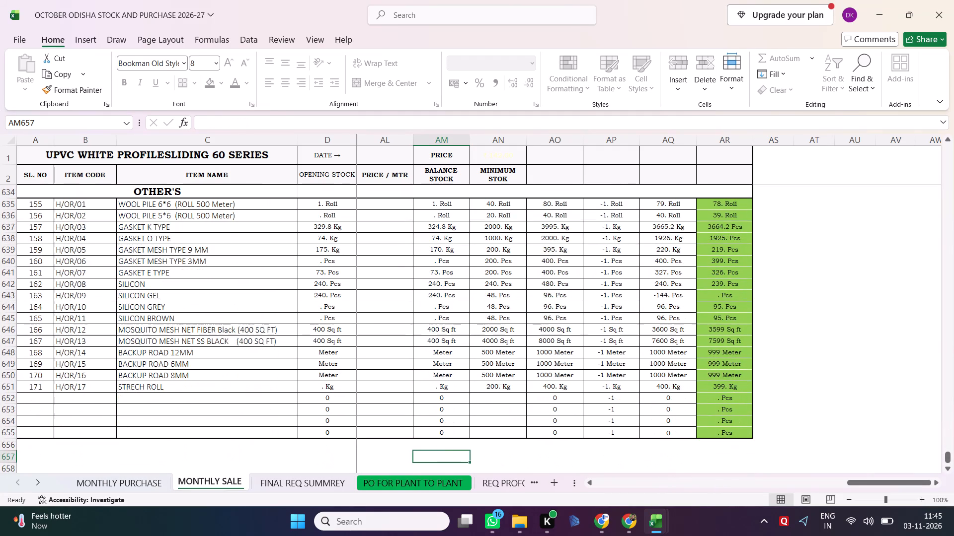
scroll(454, 386, up, 12)
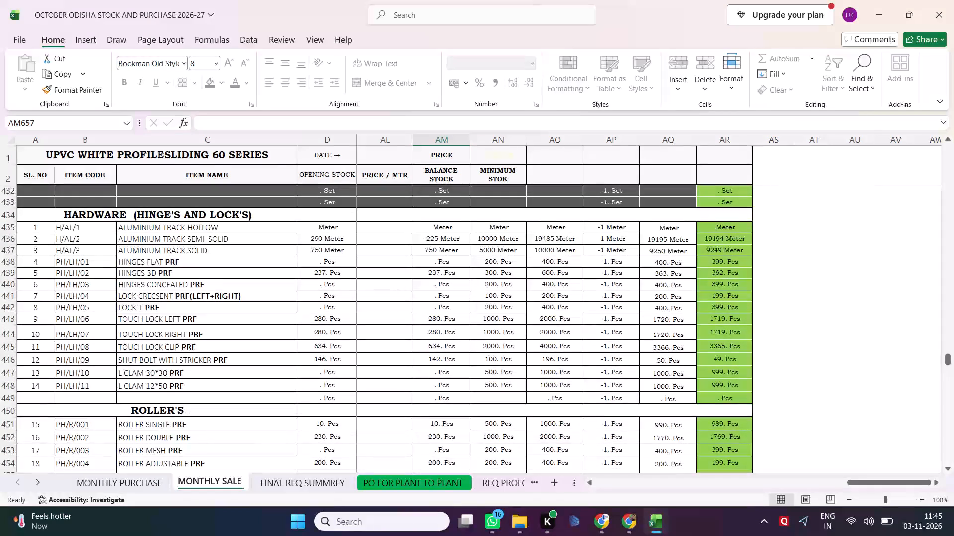
Switch to the CUTTACK GdwnSum 31-10-2026 workbook and close it.
key(alt+Tab)
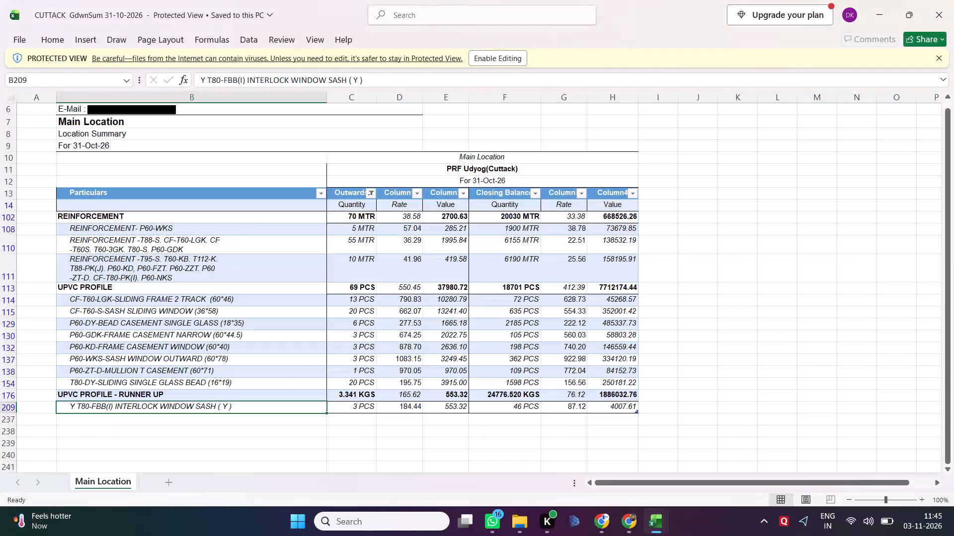
click(953, 0)
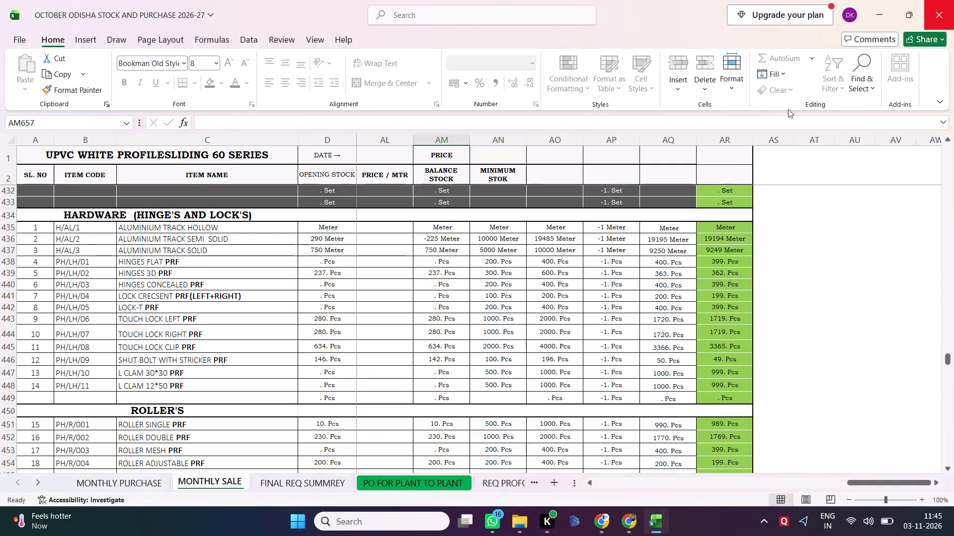
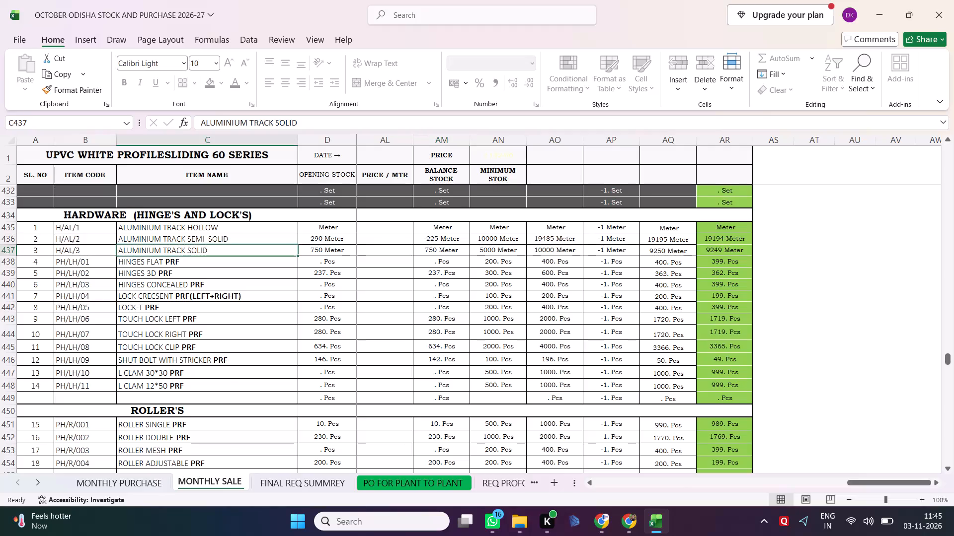
Copy the item name ALUMINIUM TRACK SEMI SOLID (H/AL/2) from the hardware section of the MONTHLY SALE sheet.
key(Up)
key(ctrl+c)
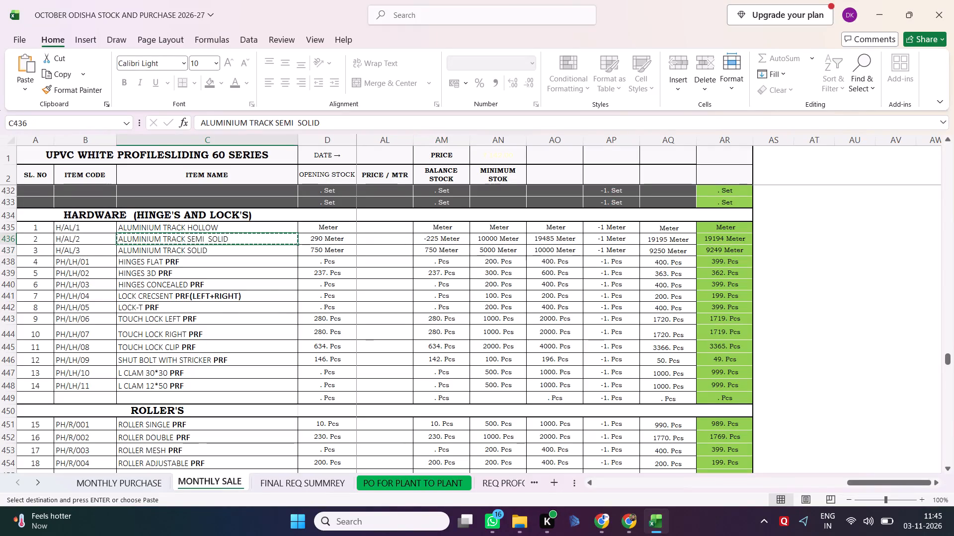
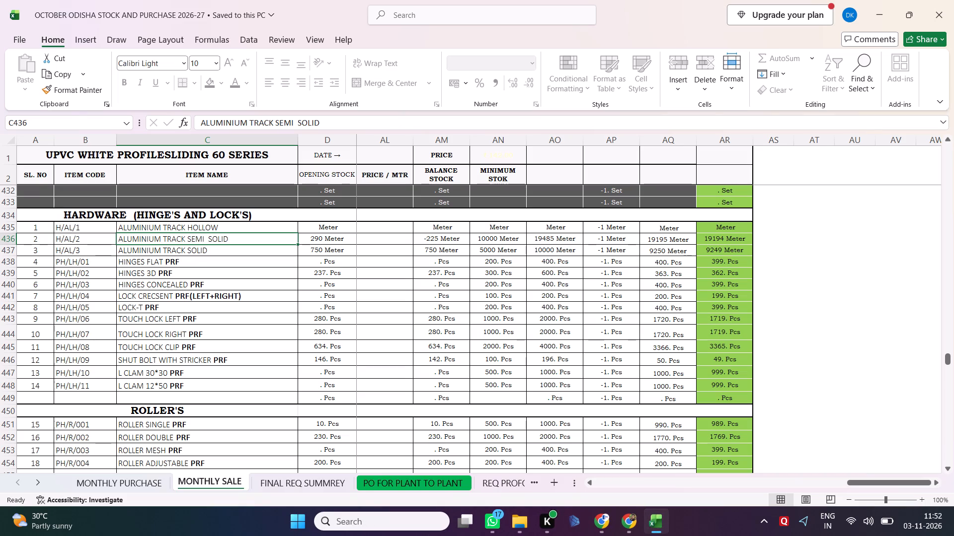
Check the total sale beside the balance stock for the aluminium tracks, PRF hinges and locks, and first rollers in MONTHLY SALE.
scroll(319, 183, right, 1)
scroll(392, 250, right, 3)
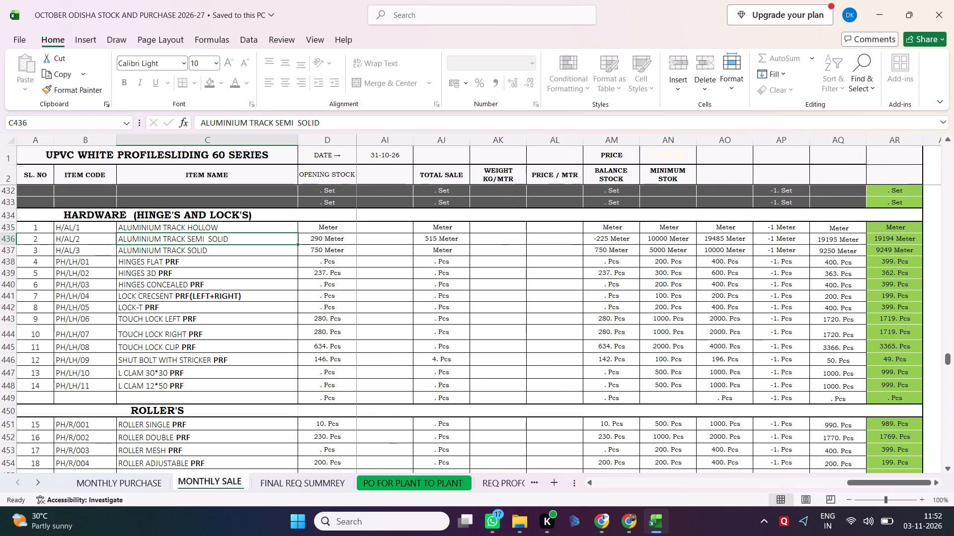
Set the MONTHLY PURCHASE opening stock of ALUMINIUM TRACK SEMI SOLID (H/AL/2) to 1005 Meter and recheck its balance in MONTHLY SALE.
click(112, 482)
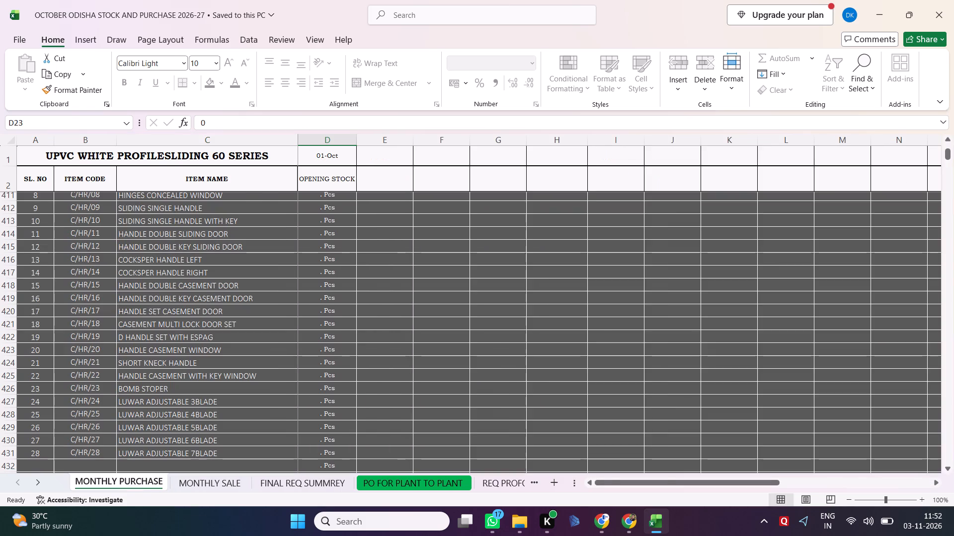
scroll(497, 397, down, 11)
scroll(497, 397, up, 5)
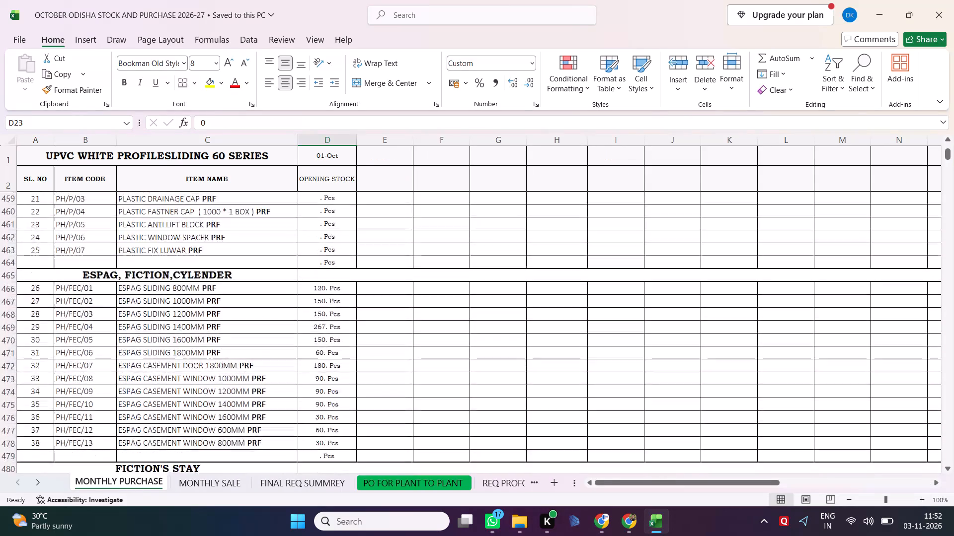
scroll(497, 397, up, 3)
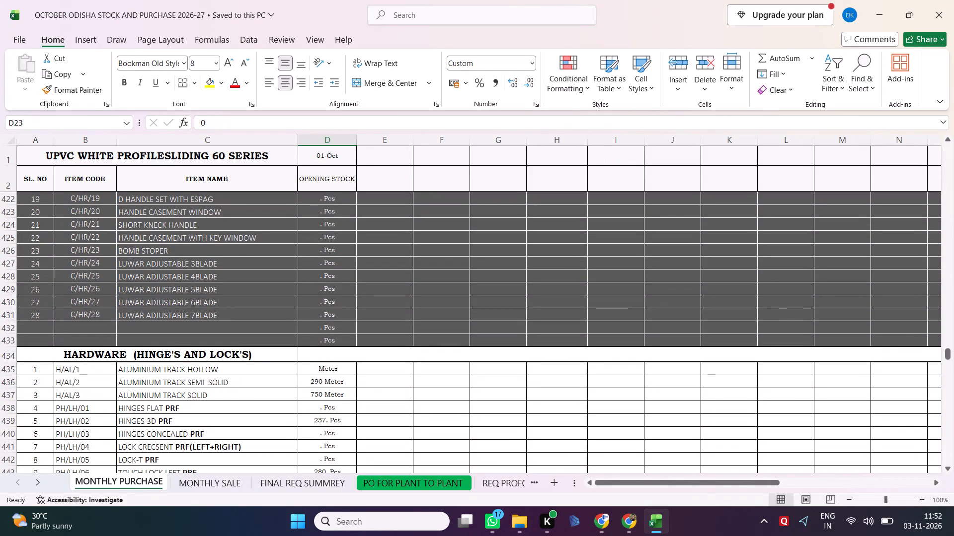
click(318, 385)
text(1005)
key(Return)
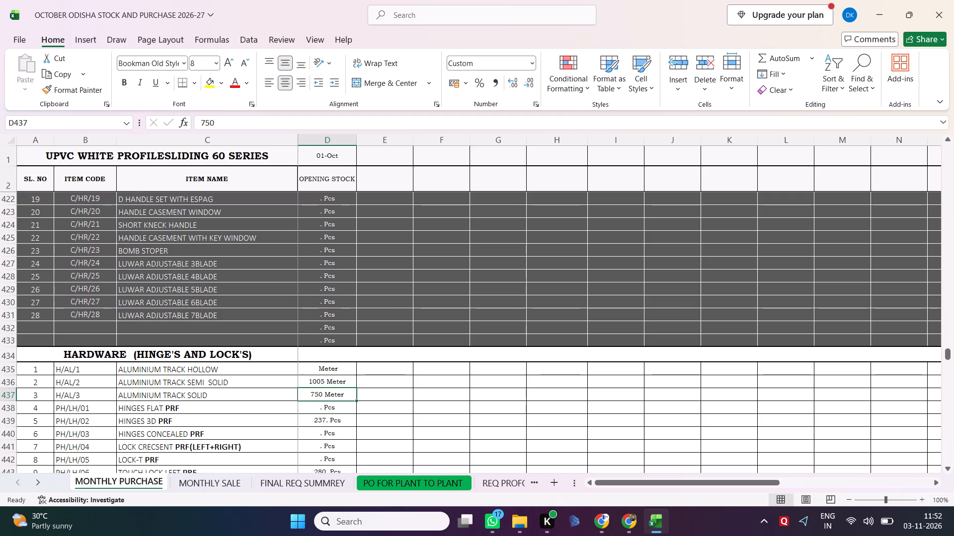
click(192, 487)
scroll(609, 386, up, 3)
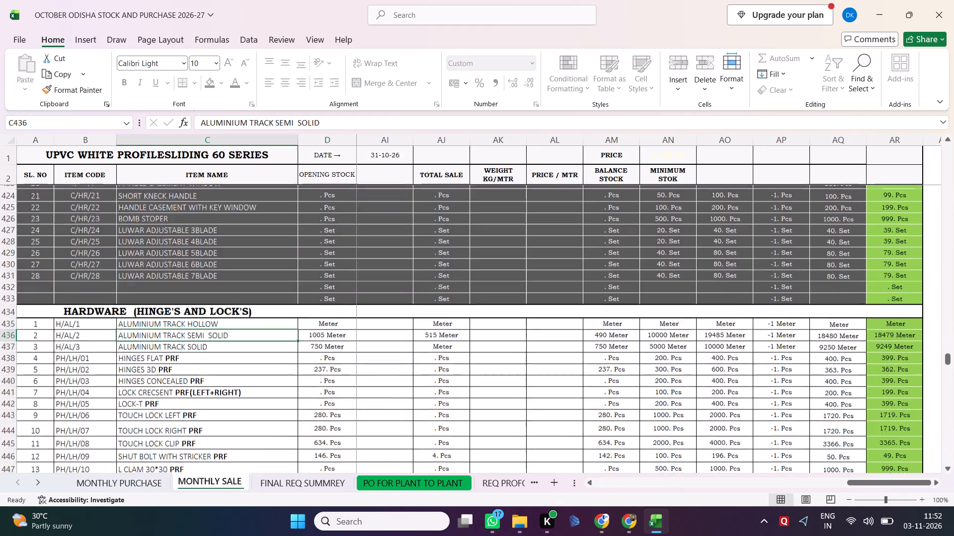
scroll(609, 386, down, 2)
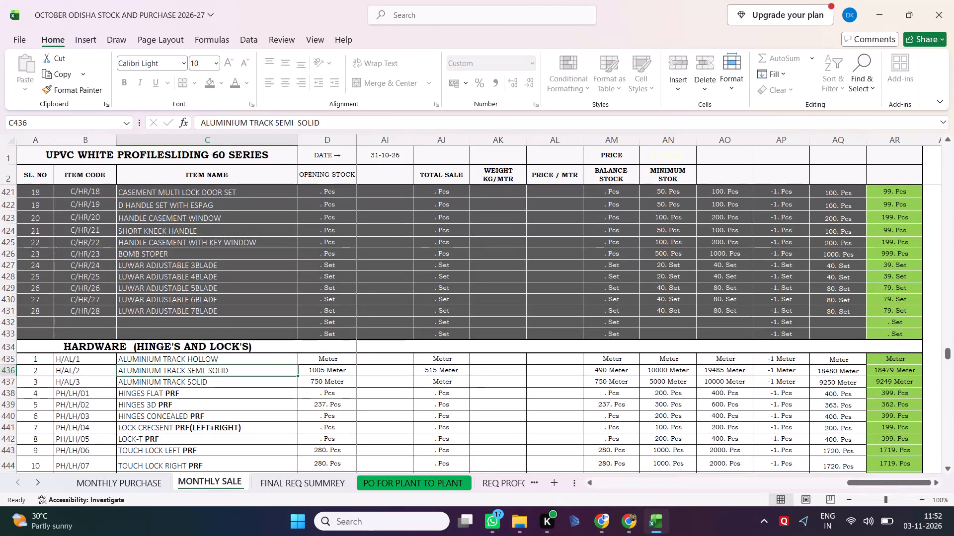
Save and close the October Odisha stock and purchase workbook.
key(ctrl+s)
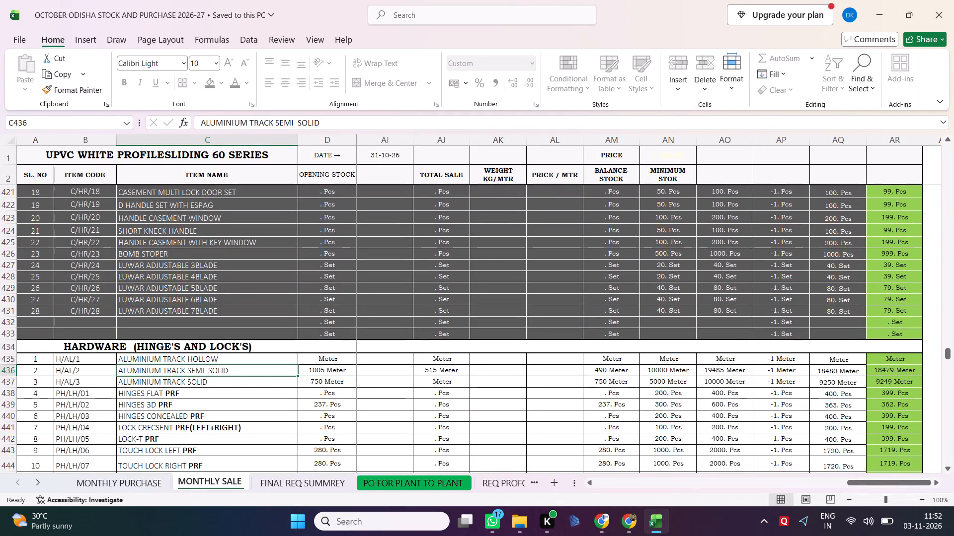
click(953, 0)
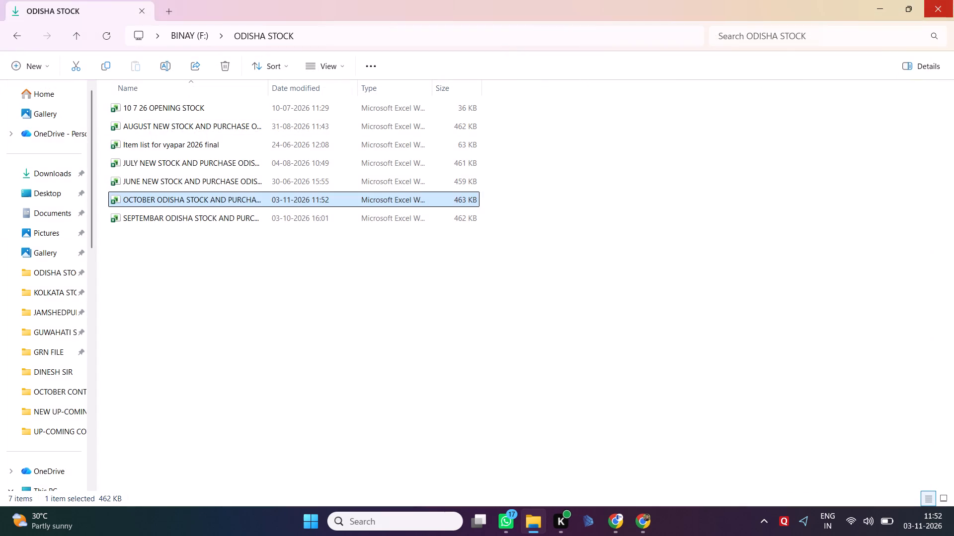
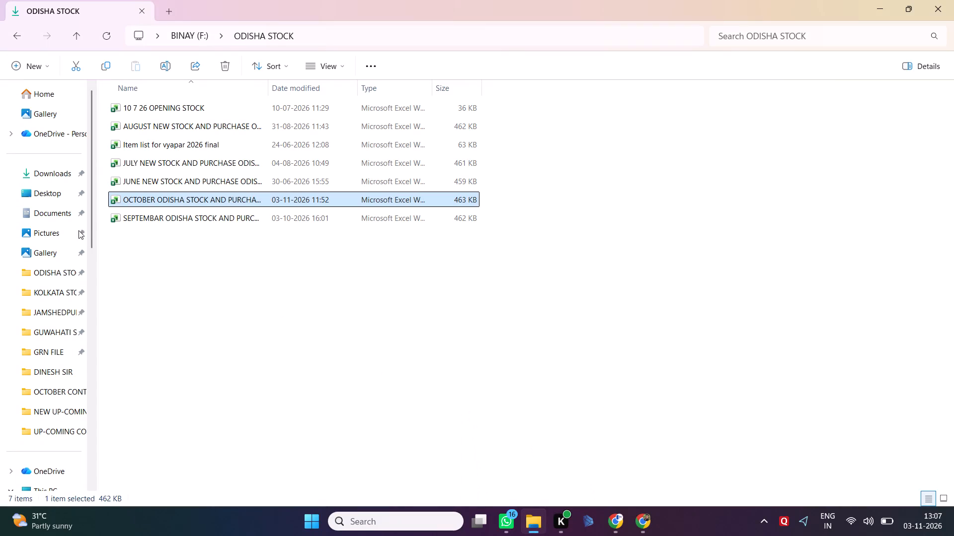
Open the October Guwahati stock and purchase workbook from the GUWAHATI STOCK folder.
click(49, 333)
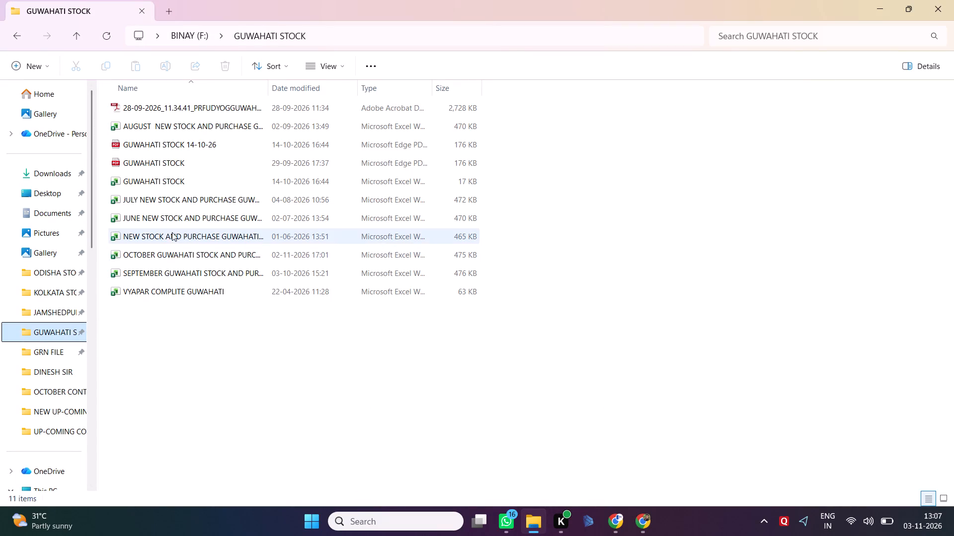
double_click(161, 257)
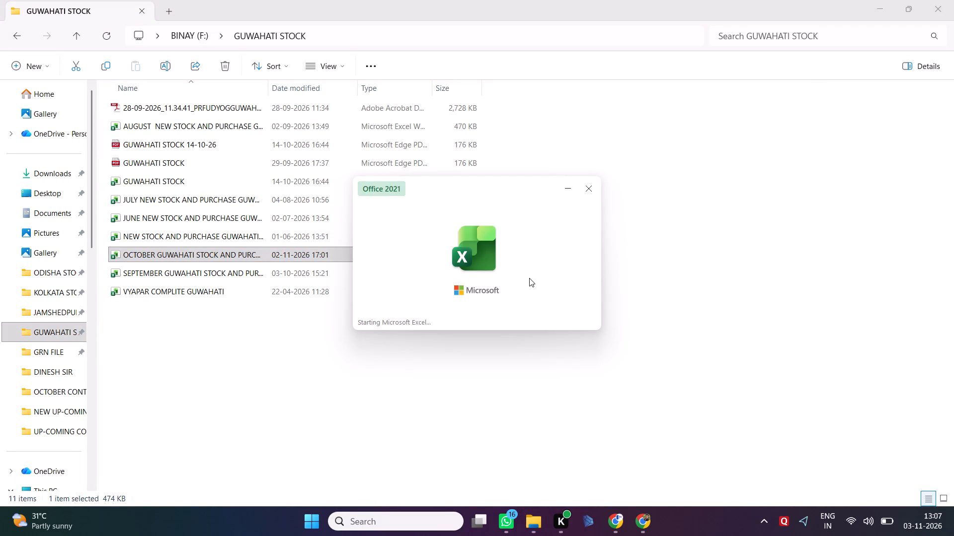
Examine the price per metre and balance stock of the first UPVC black colour profile items in MONTHLY SALE.
scroll(529, 278, up, 2)
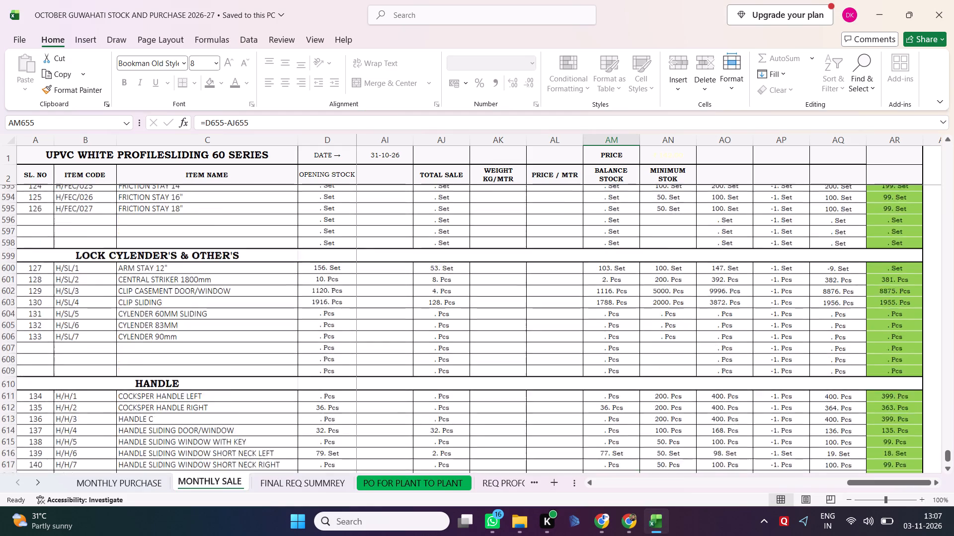
scroll(529, 278, up, 10)
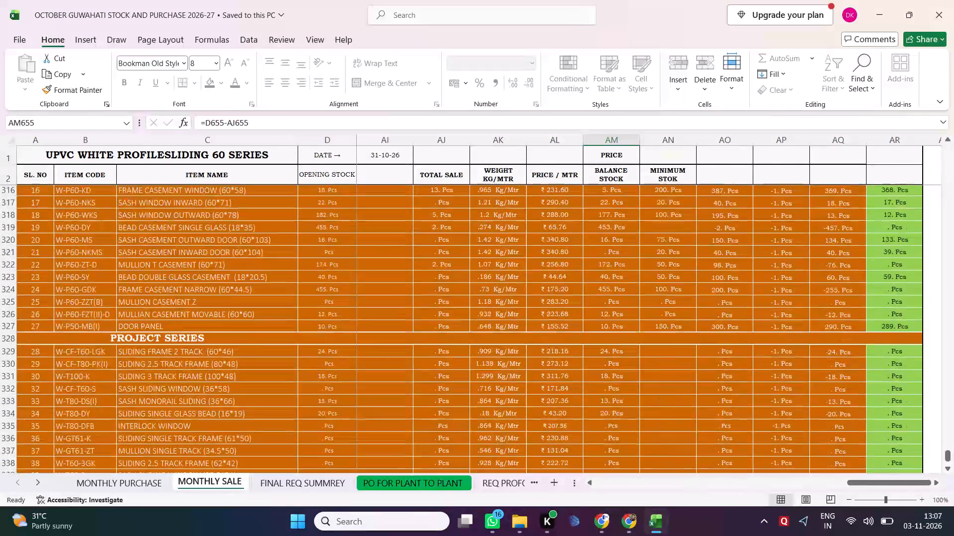
scroll(529, 278, up, 2)
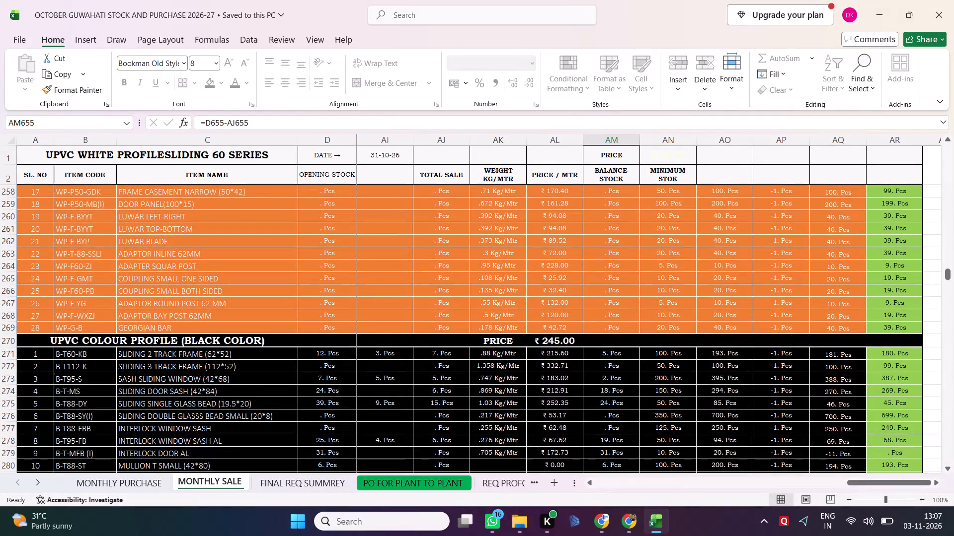
click(622, 355)
scroll(622, 355, down, 2)
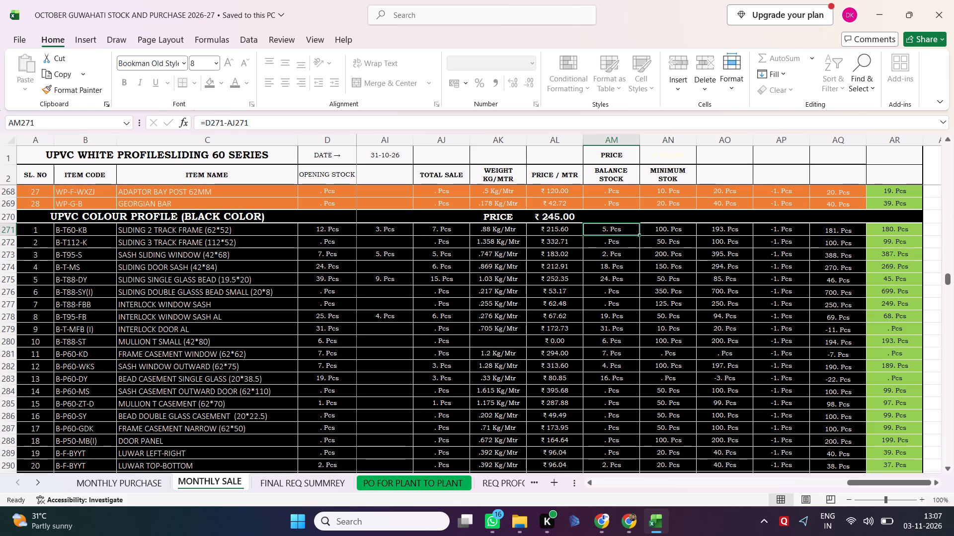
key(Down)
key(Up)
key(Left)
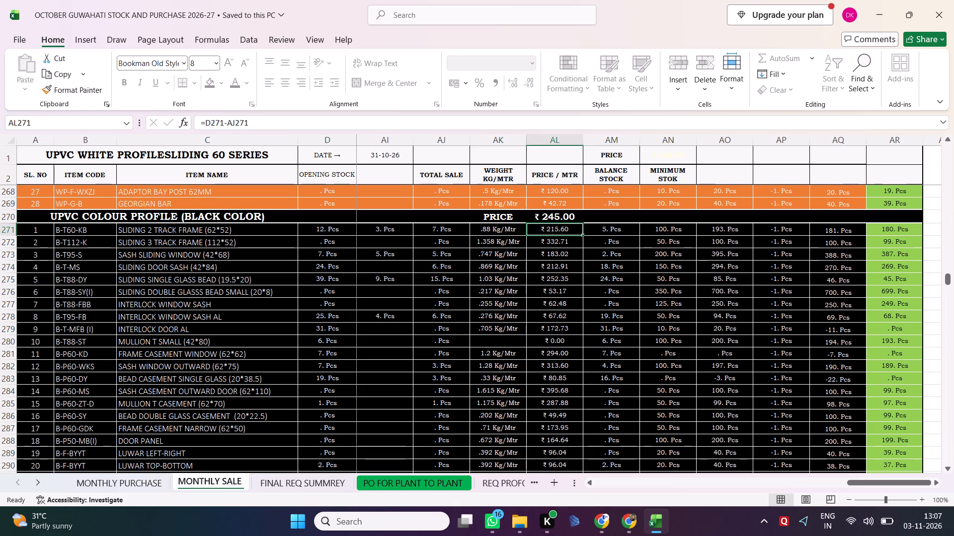
key(Right)
key(Right)
key(Left)
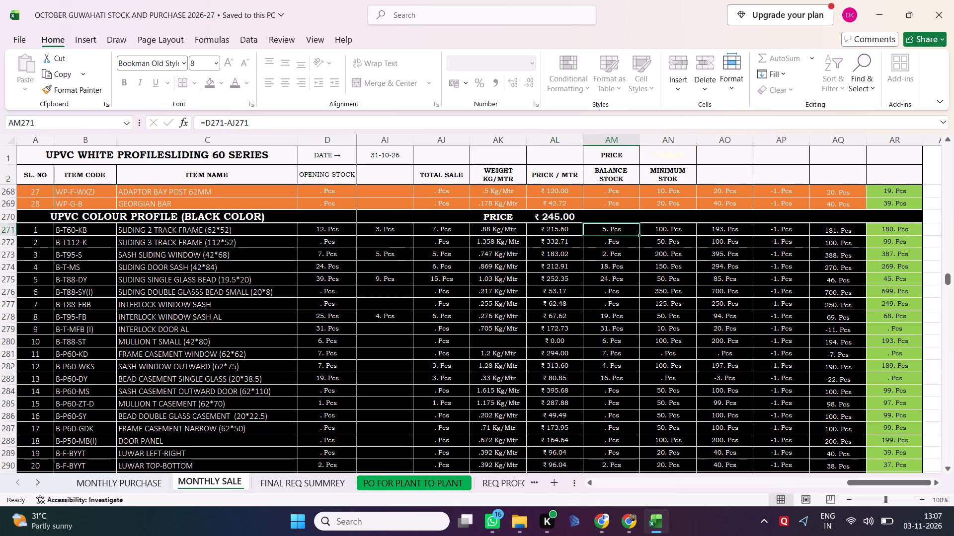
key(Left)
key(Down)
key(Down)
key(Up)
key(Up)
key(Down)
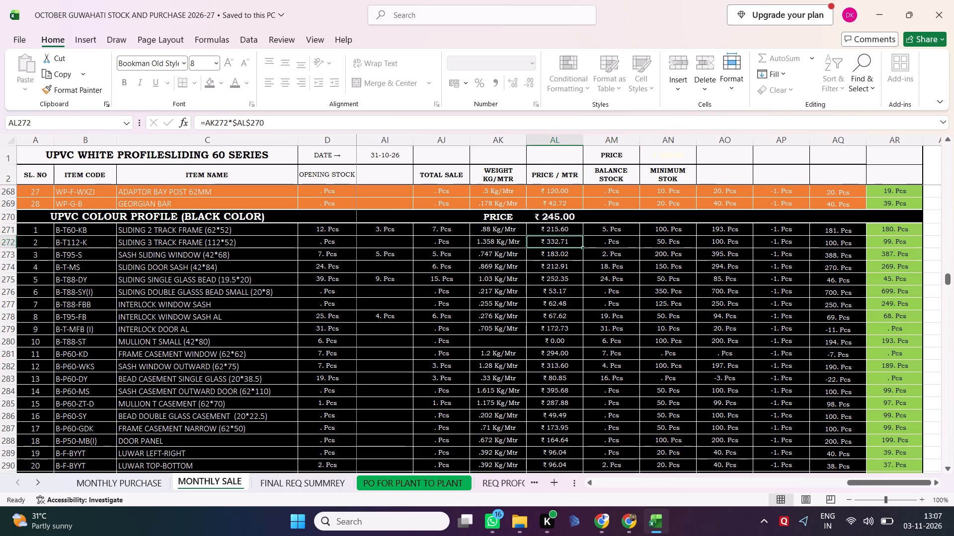
key(Down)
key(Up)
key(Up)
key(Right)
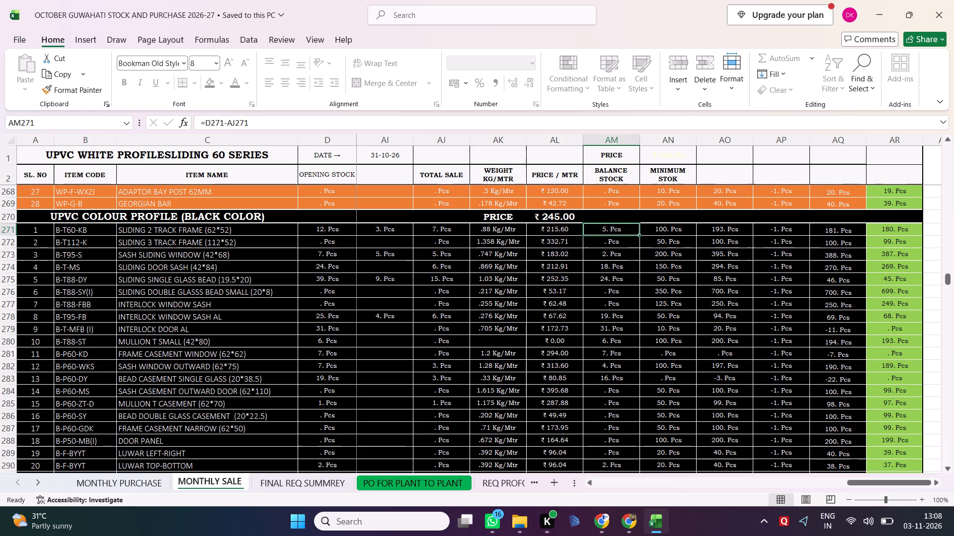
Review the daily sales from 26-10-26 to 31-10-26 and the total sale of black SLIDING 2 TRACK FRAME (B-T60-KB).
key(Left)
key(Left)
key(Left)
key(Left)
key(Left)
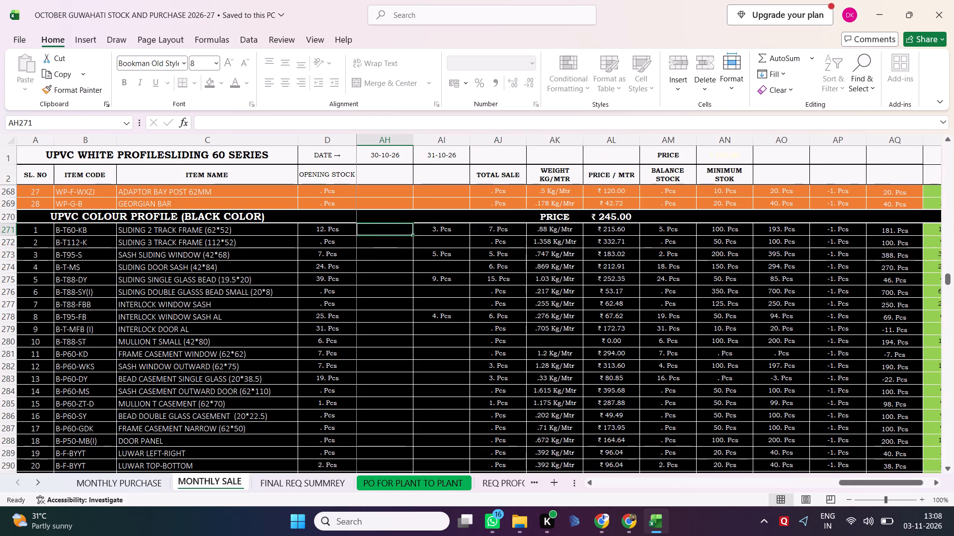
key(Right)
key(Right)
key(Right)
key(Right)
key(Right)
key(Left)
key(Left)
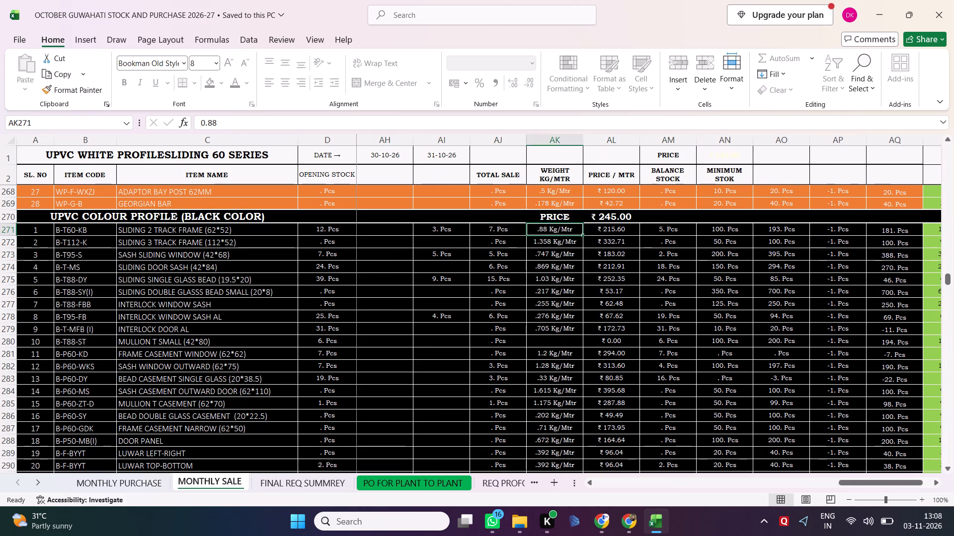
key(Left)
key(Left)
key(Left)
key(Left)
key(Left)
key(Left)
key(Left)
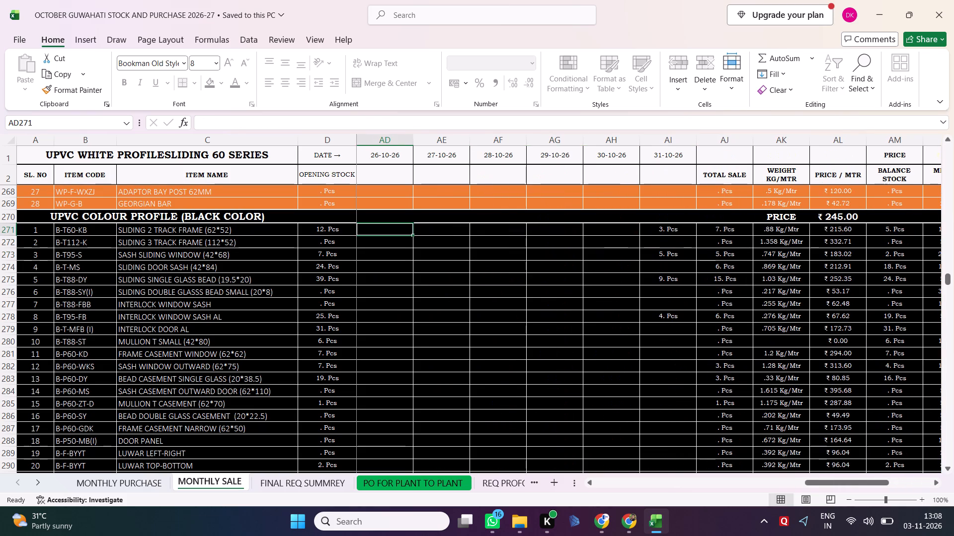
key(Right)
key(Right)
key(Right)
key(Right)
key(Right)
key(Right)
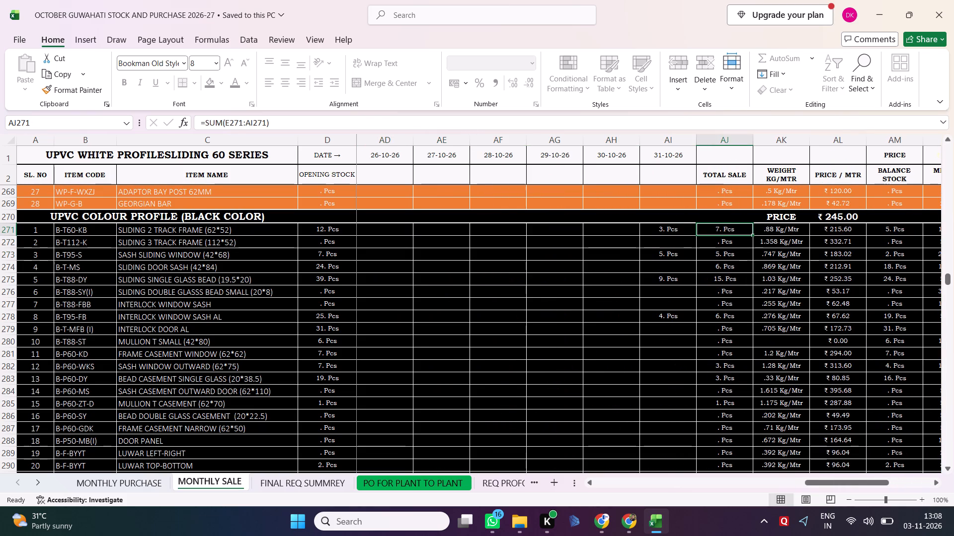
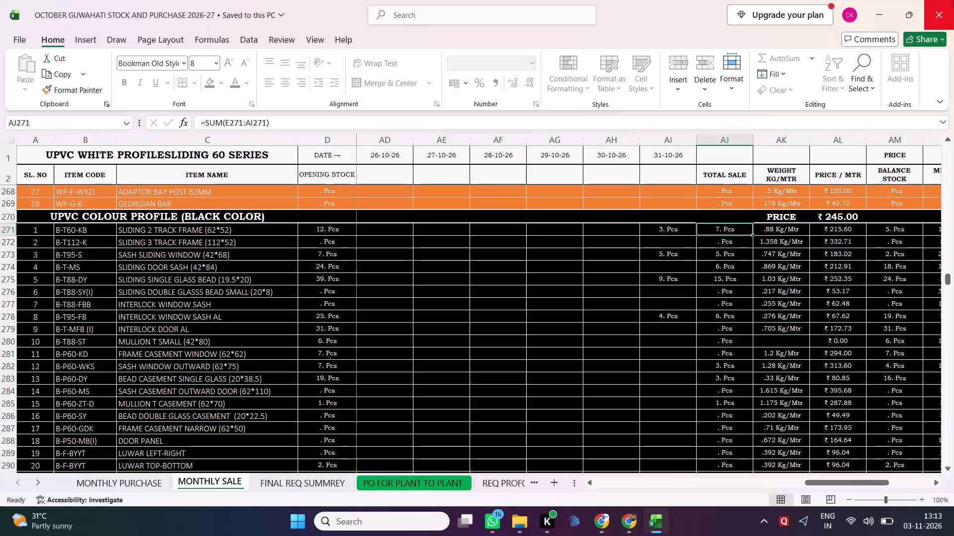
Close the October Guwahati stock and purchase workbook.
click(953, 0)
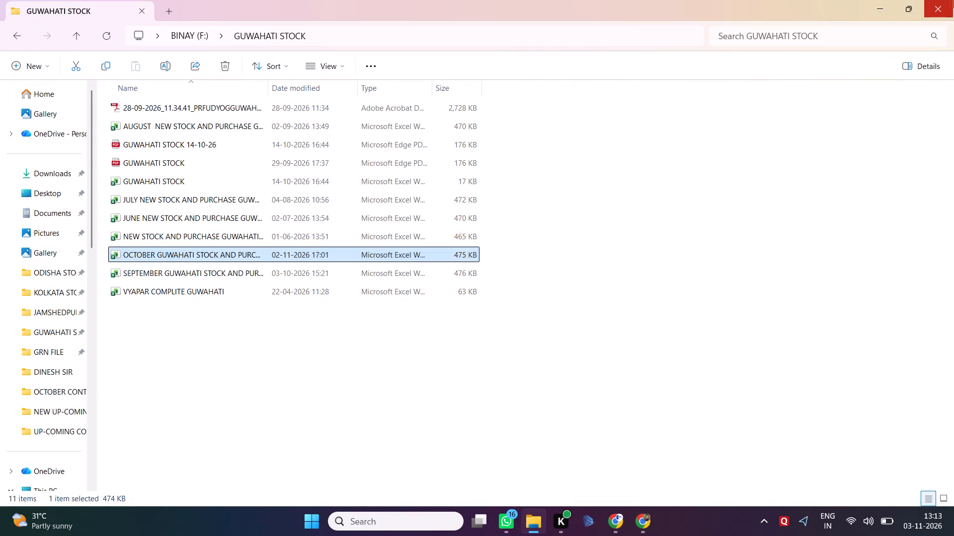